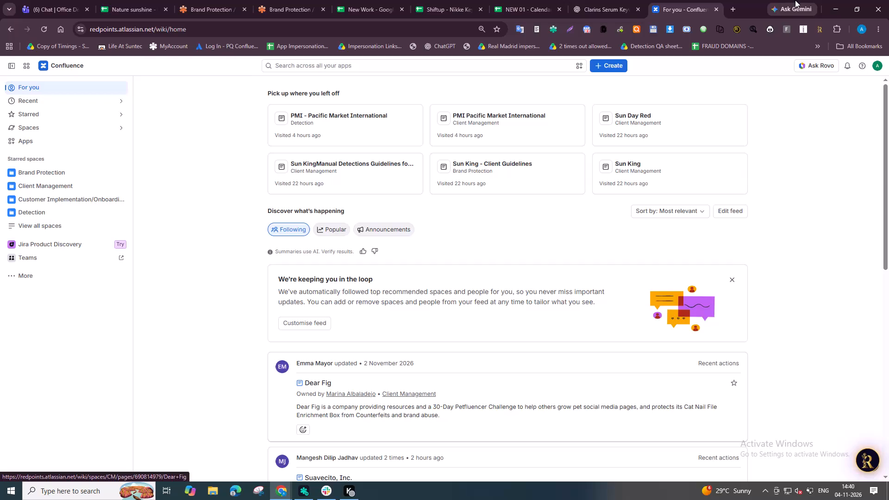
Search Confluence for "shift"; open the Shiftup Corp. (TRUST DATA) page in a background tab and its Detection guideline in the current one.
{"action": "left_click", "coordinate": [418, 66]}
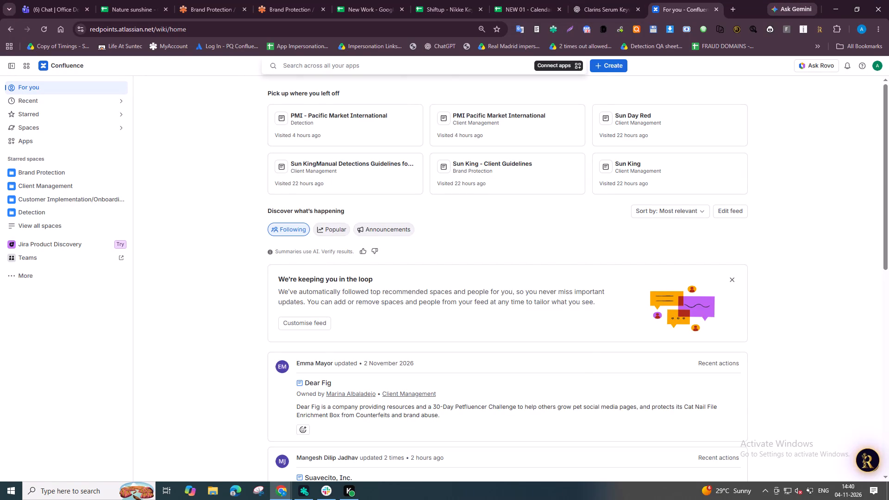
{"action": "type", "text": "shef"}
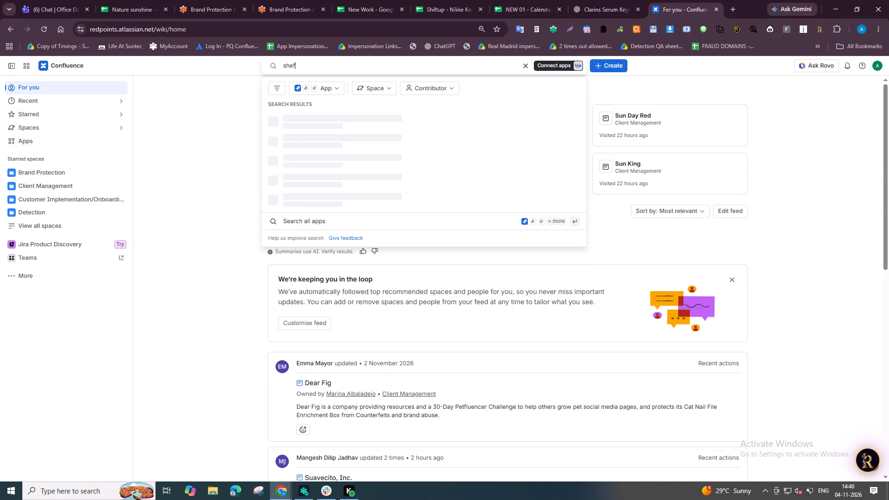
{"action": "key", "text": "BackSpace"}
{"action": "key", "text": "BackSpace"}
{"action": "key", "text": "BackSpace"}
{"action": "key", "text": "BackSpace"}
{"action": "key", "text": "BackSpace"}
{"action": "key", "text": "BackSpace"}
{"action": "key", "text": "BackSpace"}
{"action": "key", "text": "BackSpace"}
{"action": "key", "text": "BackSpace"}
{"action": "key", "text": "BackSpace"}
{"action": "key", "text": "BackSpace"}
{"action": "key", "text": "BackSpace"}
{"action": "key", "text": "BackSpace"}
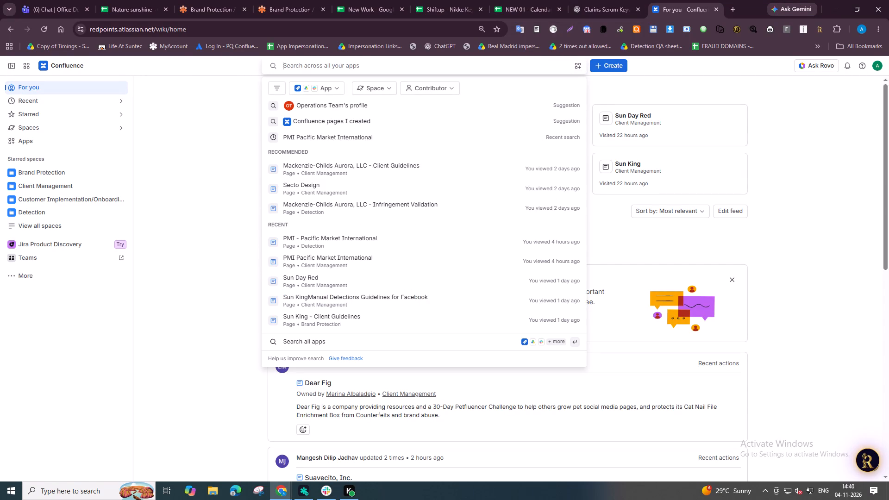
{"action": "type", "text": "shift"}
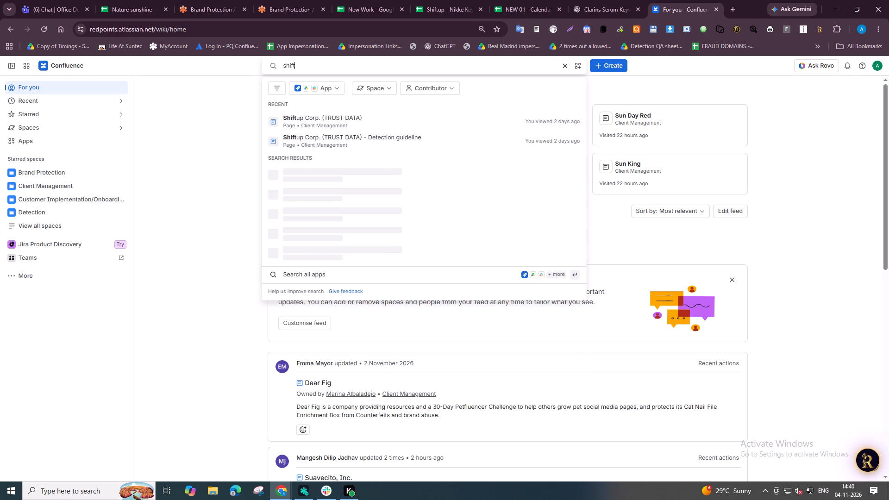
{"action": "middle_click", "coordinate": [310, 127]}
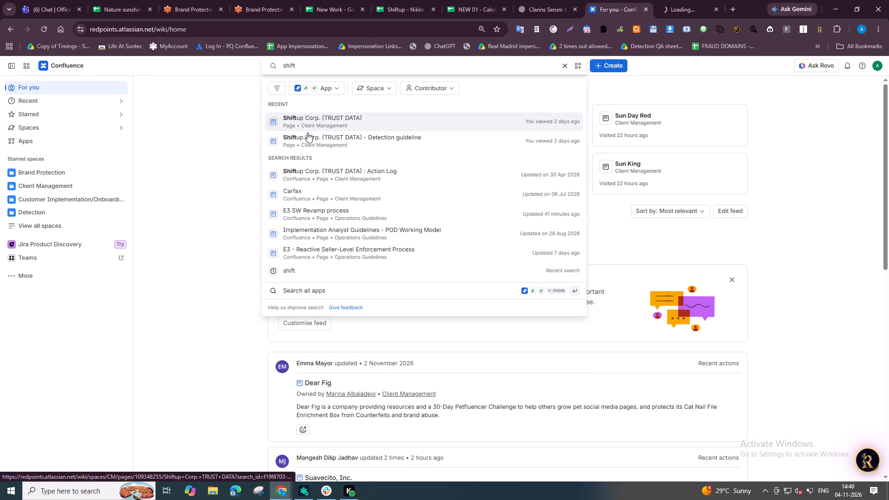
{"action": "left_click", "coordinate": [305, 141]}
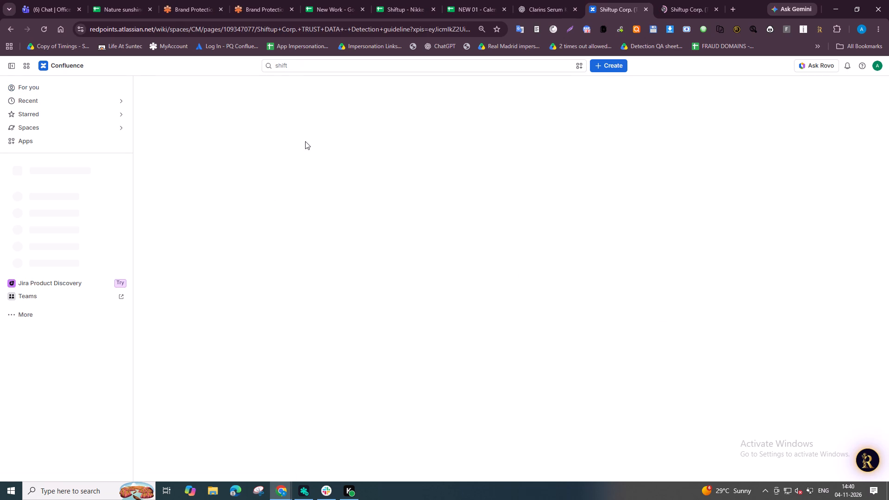
{"action": "scroll", "coordinate": [300, 247], "scroll_direction": "down", "scroll_amount": 1}
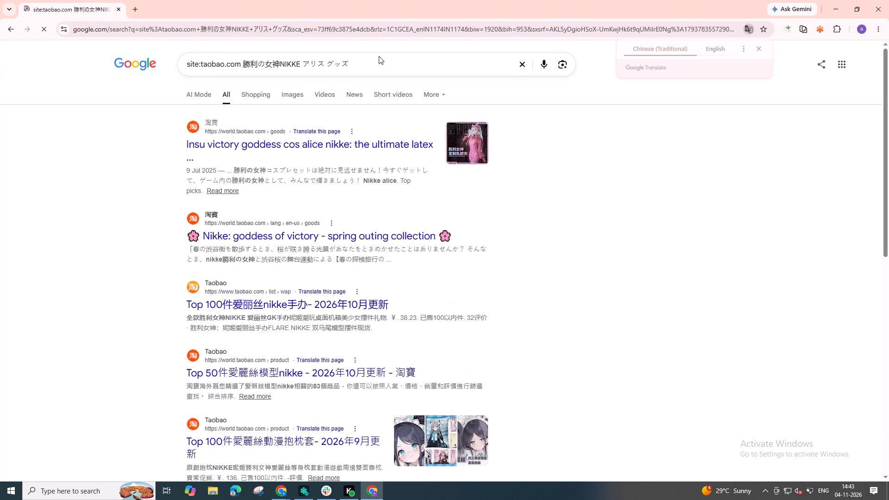
{"action": "scroll", "coordinate": [334, 231], "scroll_direction": "down", "scroll_amount": 8}
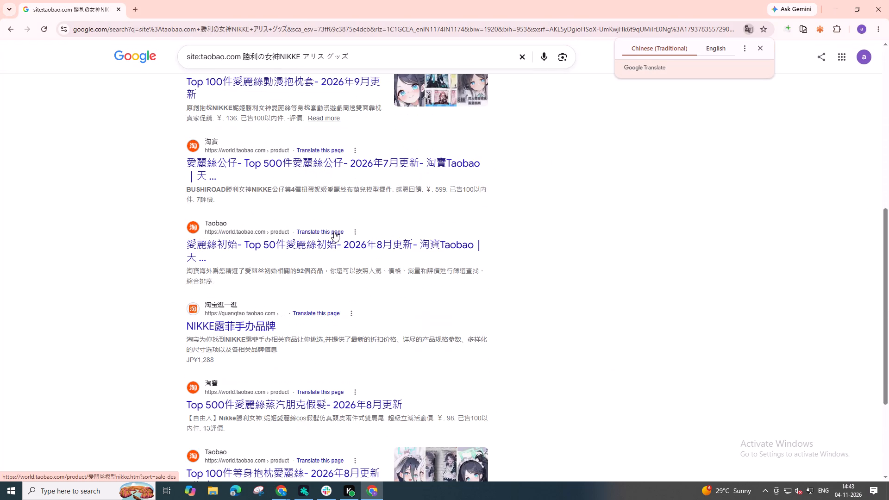
Check the Taobao pages for Alice dolls and Alice steampunk wigs, close them, and scan the remaining search results.
{"action": "left_click", "coordinate": [413, 160], "text": "ctrl"}
{"action": "left_click", "coordinate": [174, 0]}
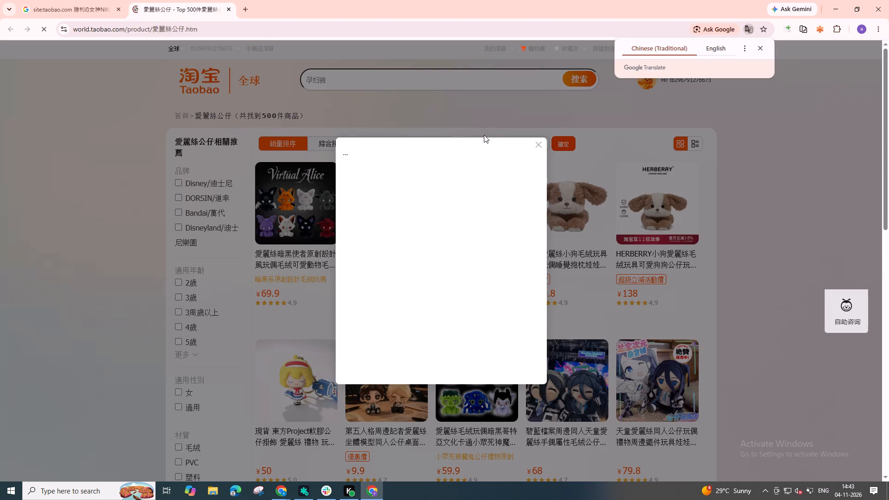
{"action": "left_click", "coordinate": [539, 145]}
{"action": "key", "text": "ctrl+w"}
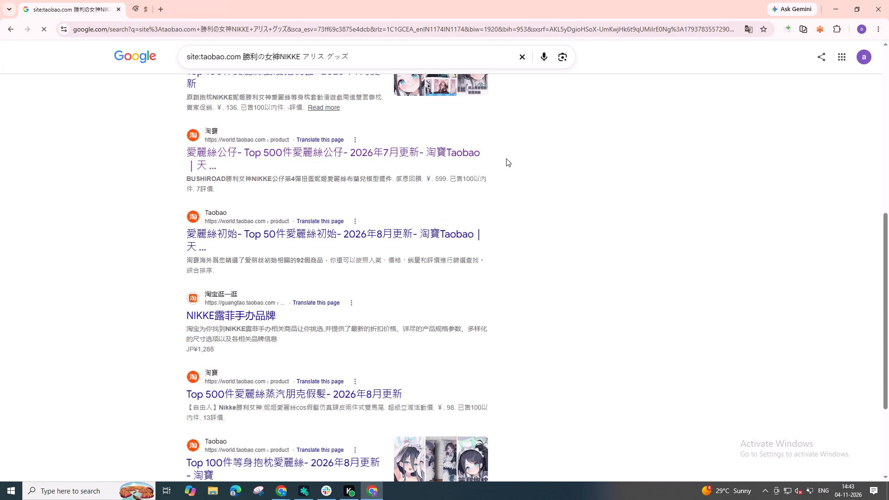
{"action": "left_click", "coordinate": [319, 394], "text": "ctrl"}
{"action": "left_click", "coordinate": [211, 0]}
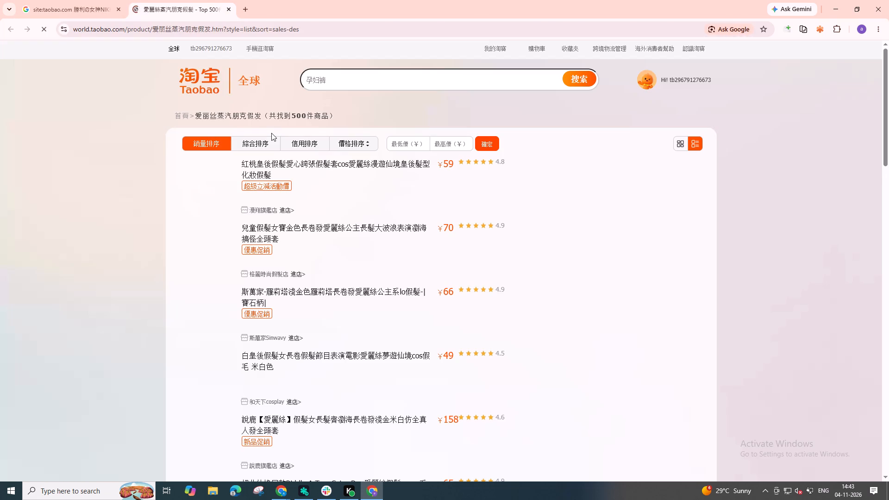
{"action": "key", "text": "ctrl+w"}
{"action": "key", "text": "ctrl+w"}
{"action": "scroll", "coordinate": [271, 179], "scroll_direction": "down", "scroll_amount": 5}
{"action": "scroll", "coordinate": [271, 256], "scroll_direction": "down", "scroll_amount": 5}
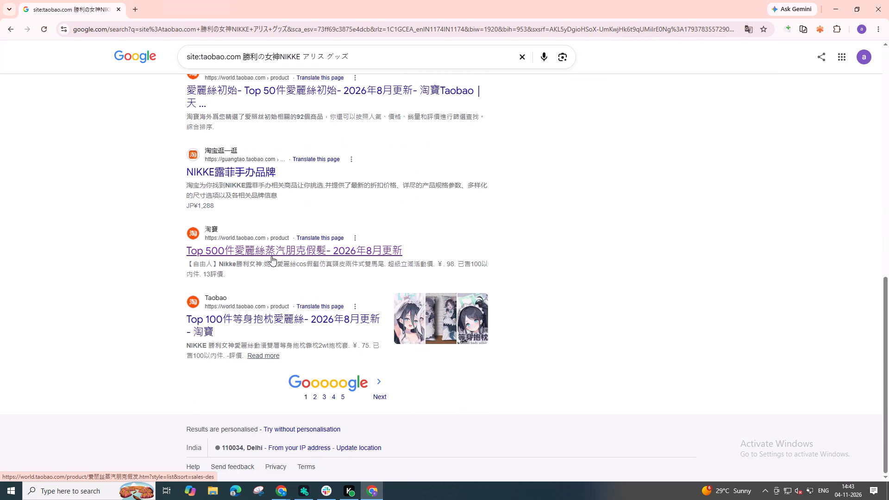
Copy the NIKKE Alice search term "妮姬 Alice" from the Shiftup - Nikke Keywords sheet and search Google for it within site:taobao.com.
{"action": "key", "text": "alt+Tab"}
{"action": "key", "text": "alt+Tab"}
{"action": "key", "text": "alt+Tab"}
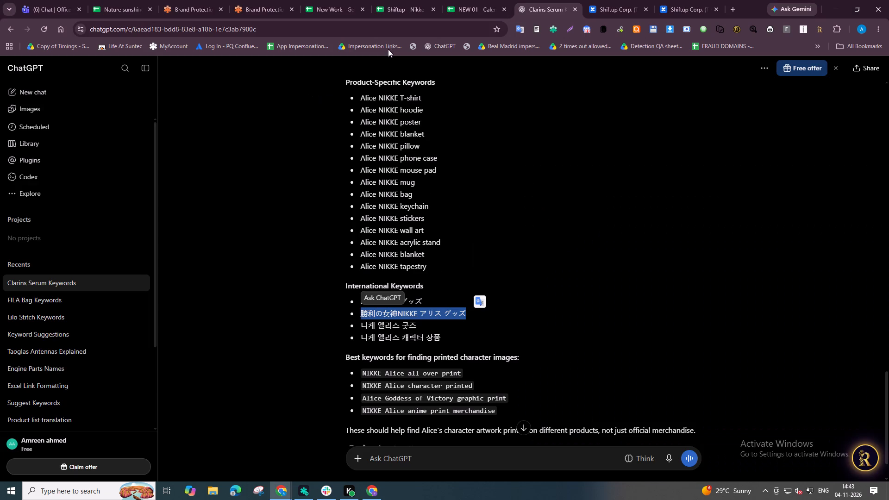
{"action": "left_click", "coordinate": [403, 5]}
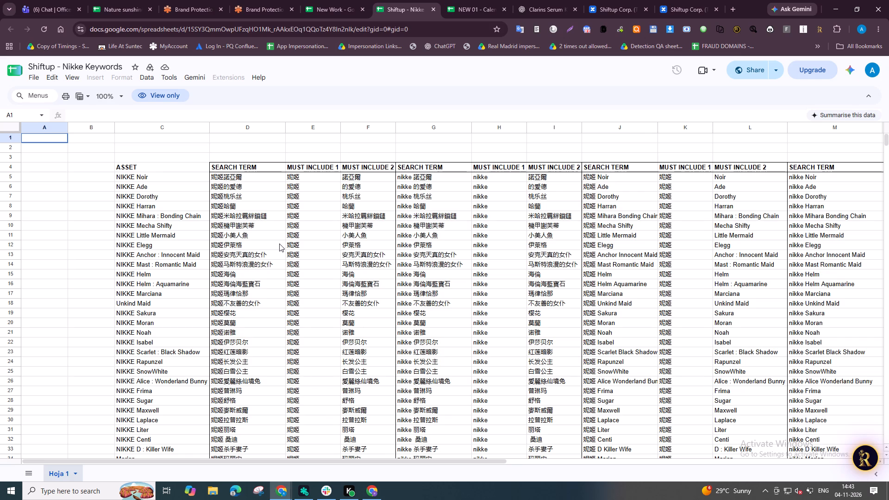
{"action": "scroll", "coordinate": [232, 327], "scroll_direction": "down", "scroll_amount": 5}
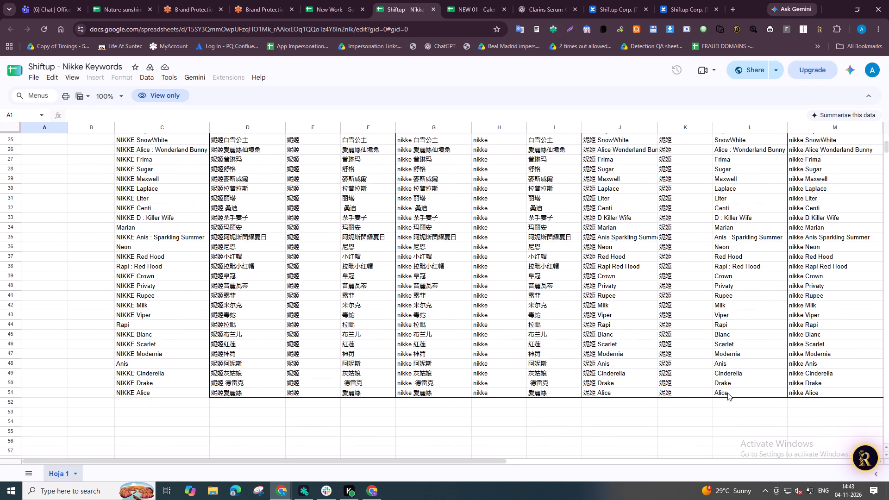
{"action": "left_click", "coordinate": [627, 392]}
{"action": "key", "text": "ctrl+c"}
{"action": "key", "text": "alt+Tab"}
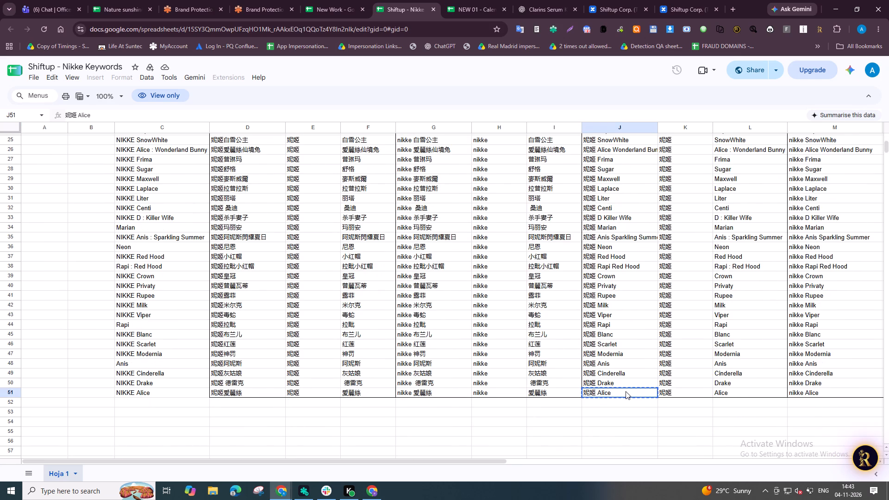
{"action": "key", "text": "alt+Tab"}
{"action": "key", "text": "alt+Tab"}
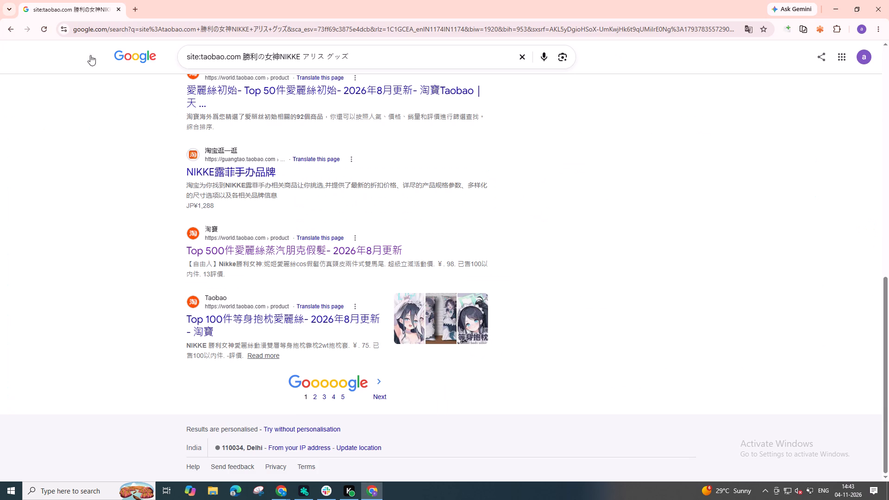
{"action": "left_click_drag", "start_coordinate": [240, 55], "coordinate": [468, 55]}
{"action": "key", "text": "space"}
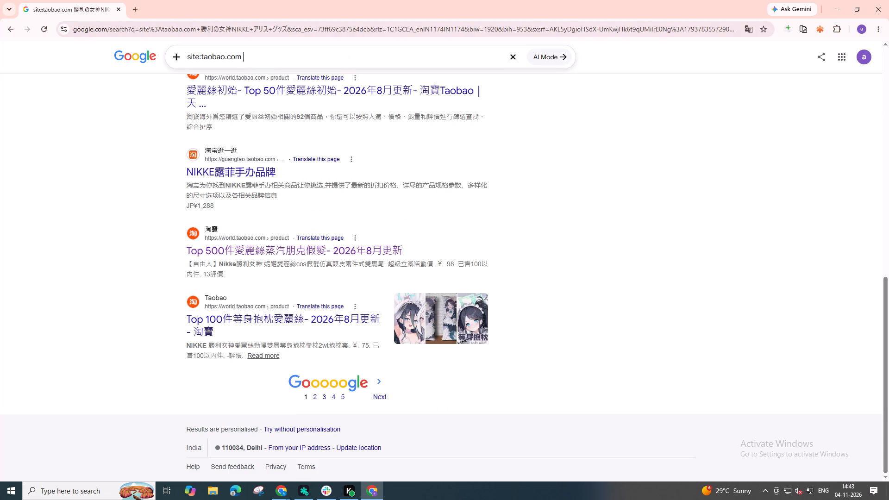
{"action": "key", "text": "ctrl+v"}
{"action": "key", "text": "Return"}
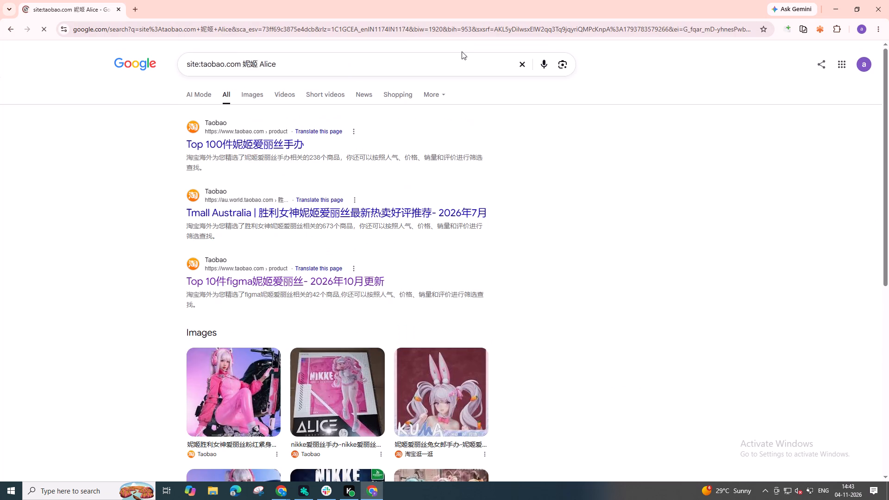
Open the "Top 100件妮姬爱丽丝手办" Taobao results page, dismiss its pop-ups, and show the products as a list.
{"action": "left_click", "coordinate": [210, 146], "text": "ctrl"}
{"action": "left_click", "coordinate": [185, 0]}
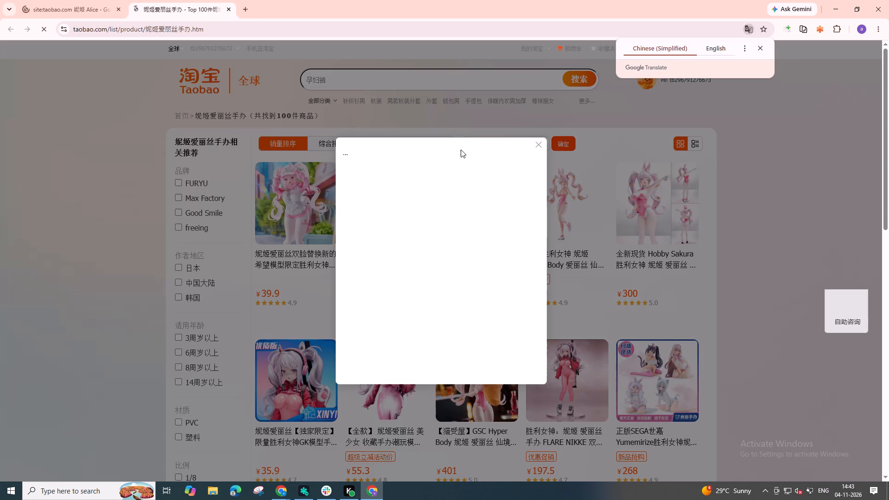
{"action": "left_click", "coordinate": [535, 146]}
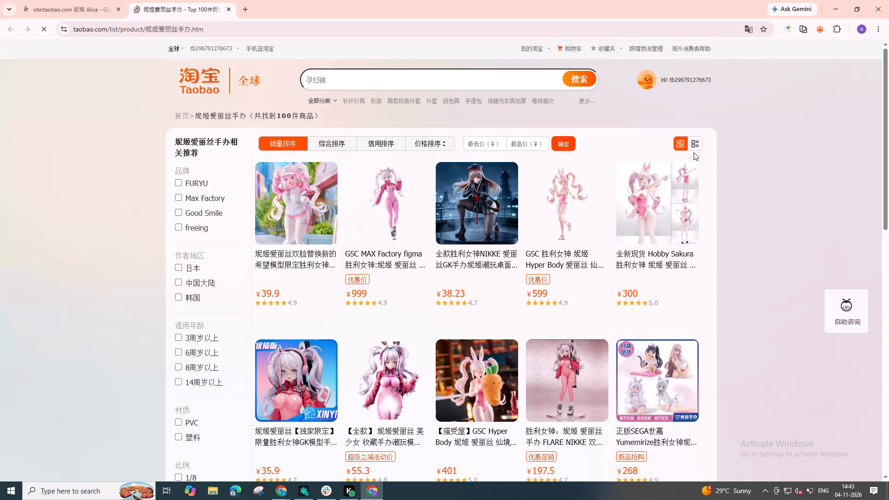
{"action": "left_click", "coordinate": [702, 142]}
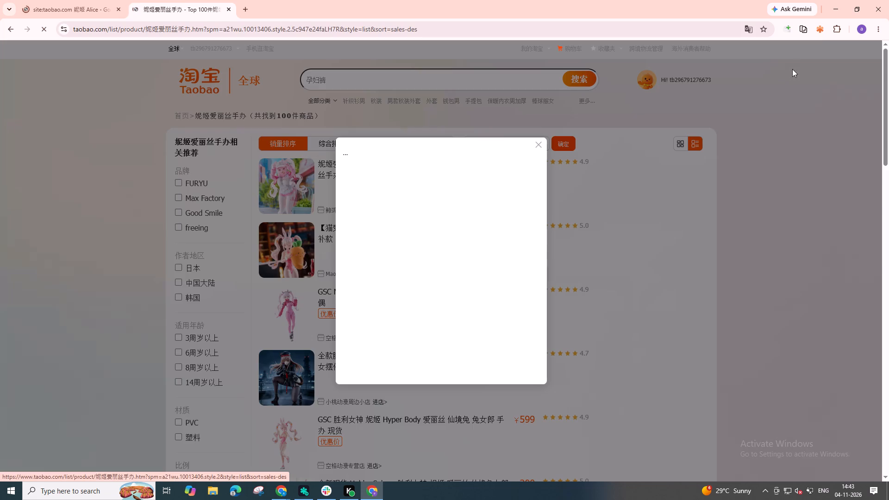
{"action": "left_click", "coordinate": [536, 147]}
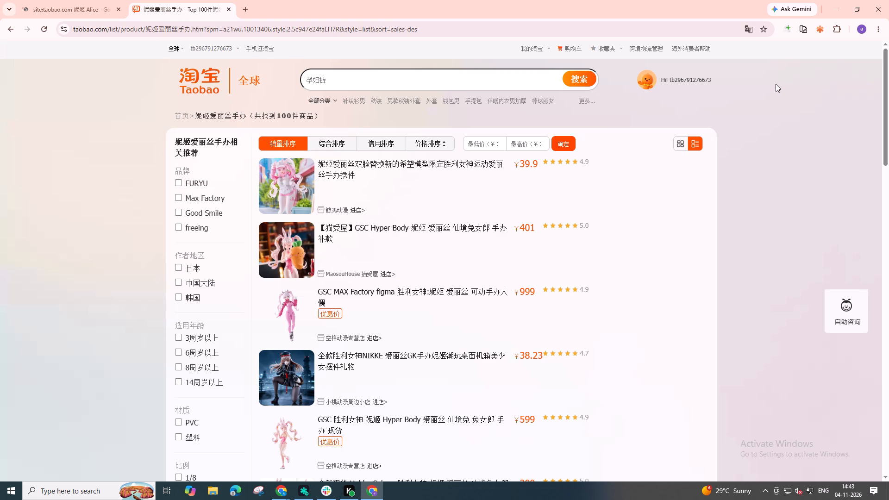
Check the 1ClickVPN connection in the Lovegobuy browser window, and return to the Taobao product list.
{"action": "key", "text": "alt+Tab"}
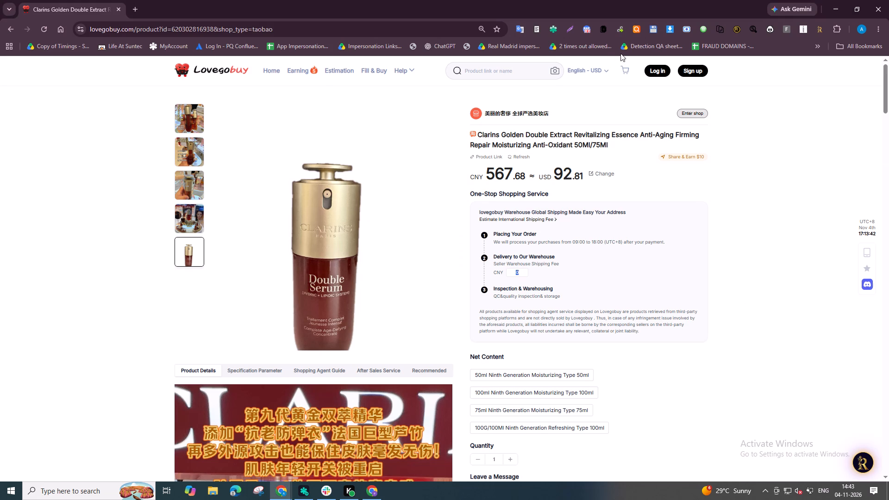
{"action": "left_click", "coordinate": [590, 31]}
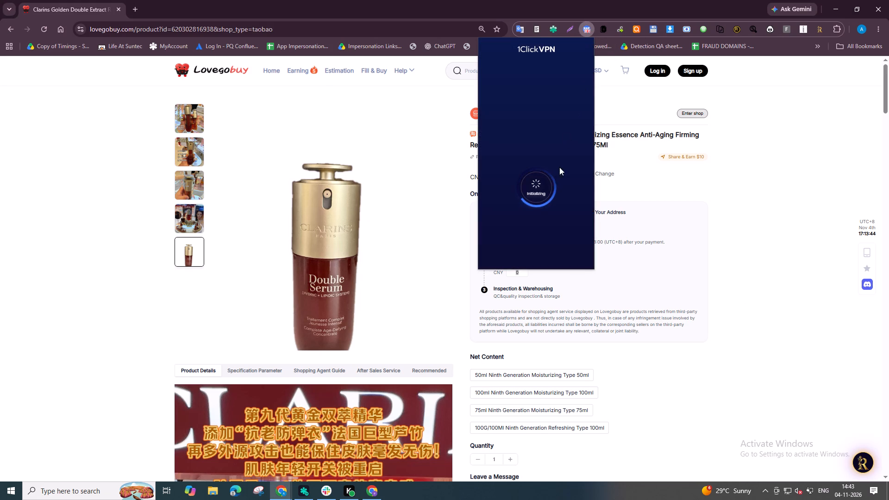
{"action": "left_click", "coordinate": [539, 175]}
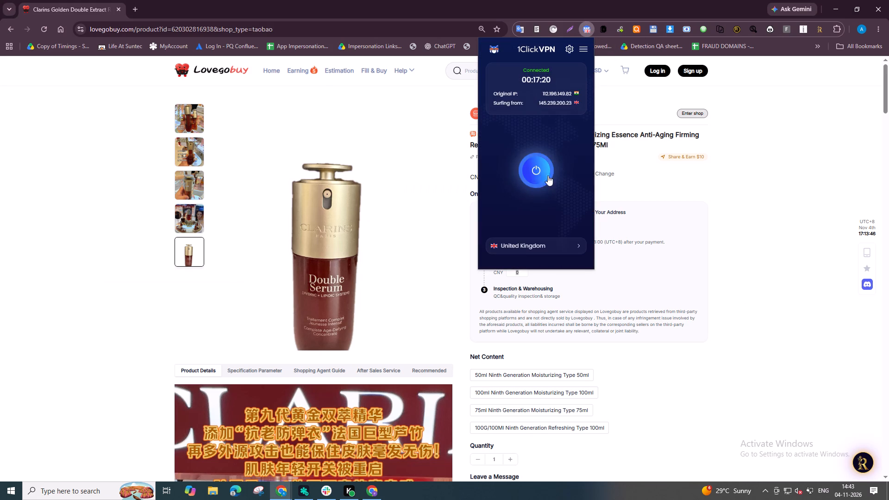
{"action": "left_click", "coordinate": [769, 225]}
{"action": "key", "text": "alt+Tab"}
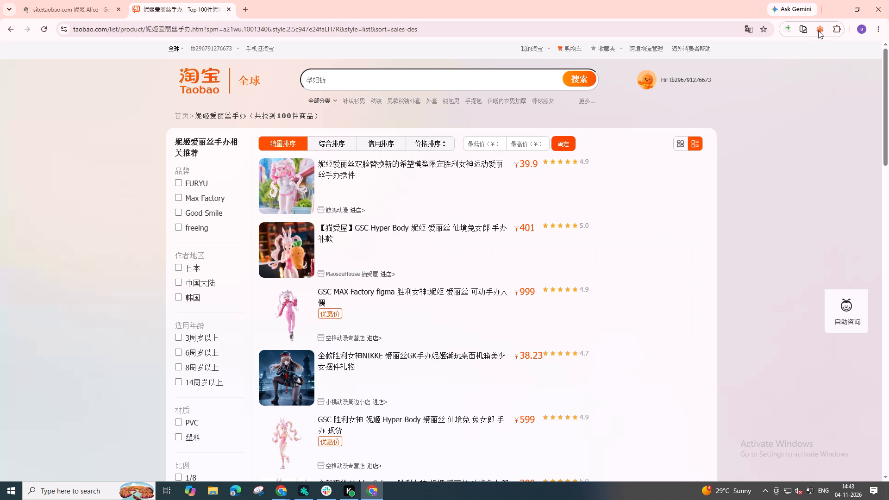
Start a RedPoints IPR Plugin task for customer Shiftup Corp with the Brand Protection contract, task Detection and asset NIKKE Alice.
{"action": "left_click", "coordinate": [818, 30]}
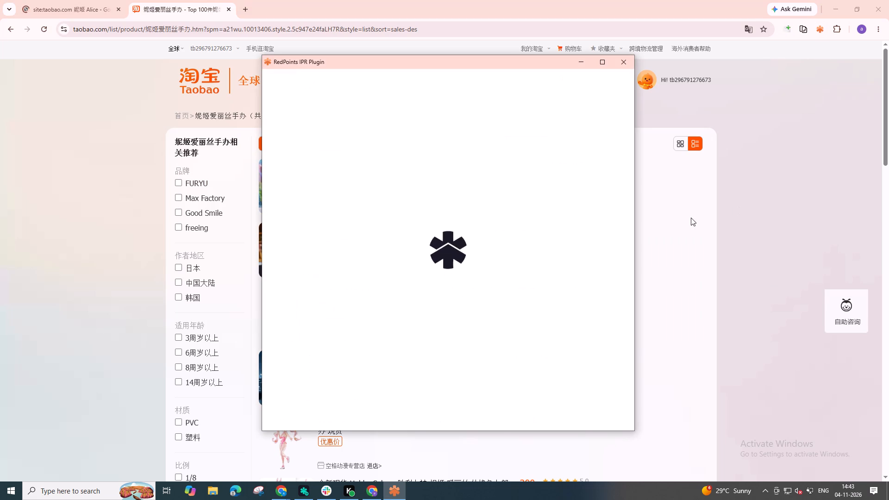
{"action": "left_click", "coordinate": [472, 262]}
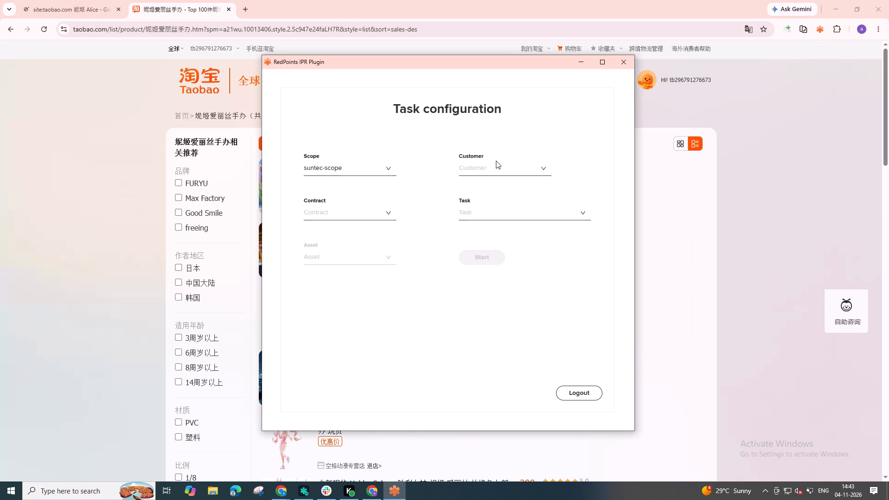
{"action": "left_click", "coordinate": [496, 161]}
{"action": "key", "text": "s"}
{"action": "type", "text": "hif"}
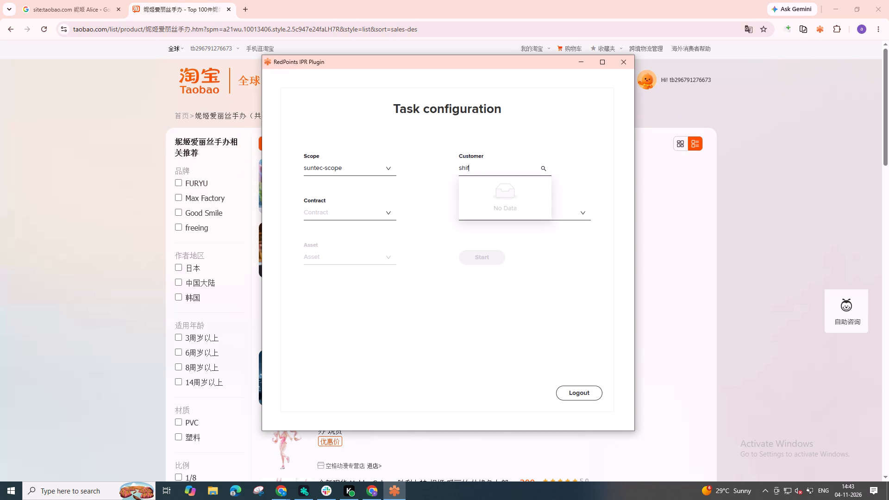
{"action": "key", "text": "space"}
{"action": "key", "text": "BackSpace"}
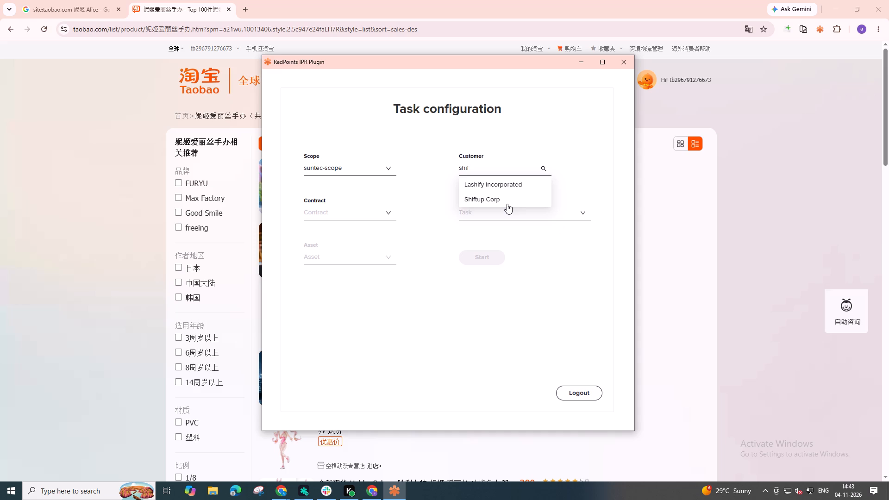
{"action": "left_click", "coordinate": [507, 204]}
{"action": "left_click", "coordinate": [500, 212]}
{"action": "left_click", "coordinate": [476, 248]}
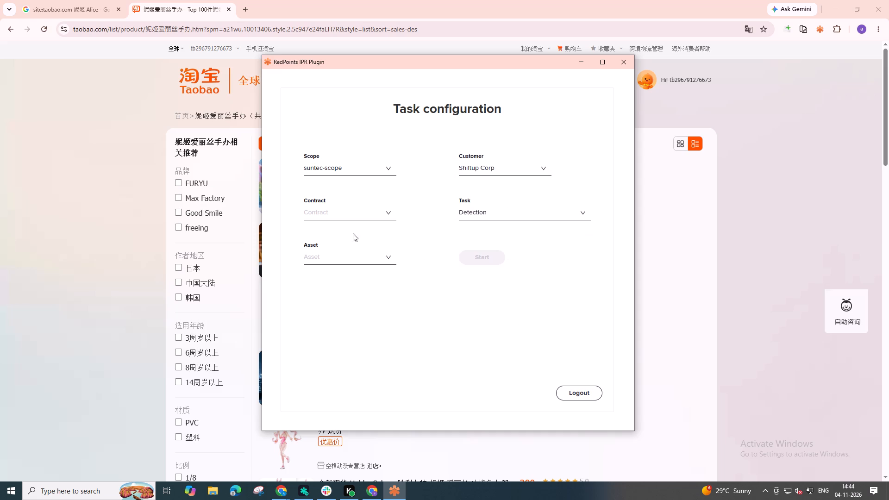
{"action": "left_click", "coordinate": [356, 215]}
{"action": "left_click", "coordinate": [356, 230]}
{"action": "left_click", "coordinate": [357, 260]}
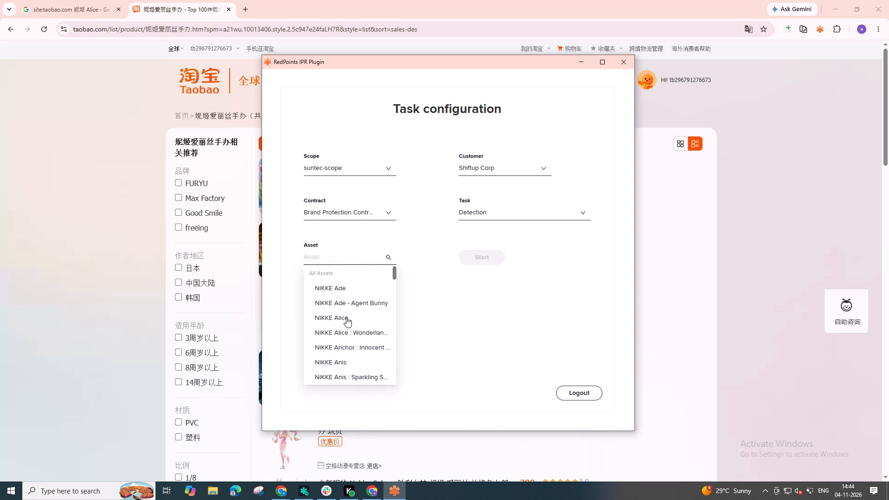
{"action": "left_click", "coordinate": [346, 317]}
{"action": "left_click", "coordinate": [467, 260]}
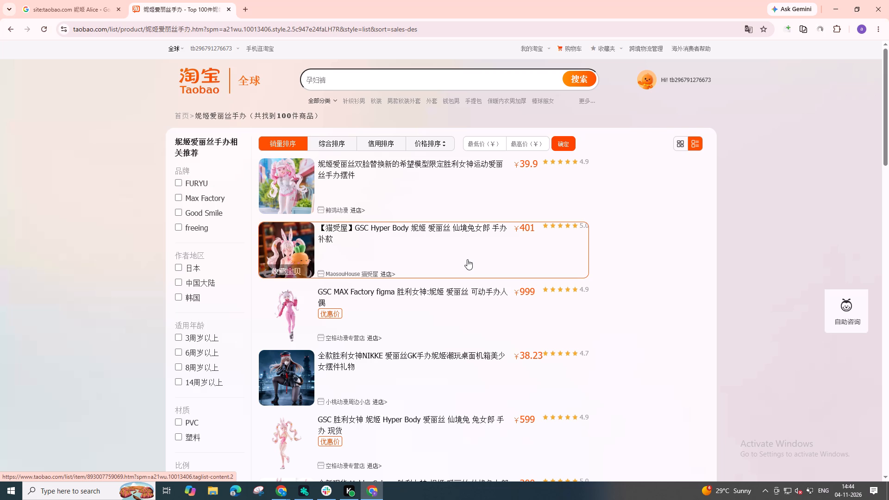
Translate the Taobao Alice figures page to English.
{"action": "right_click", "coordinate": [744, 165]}
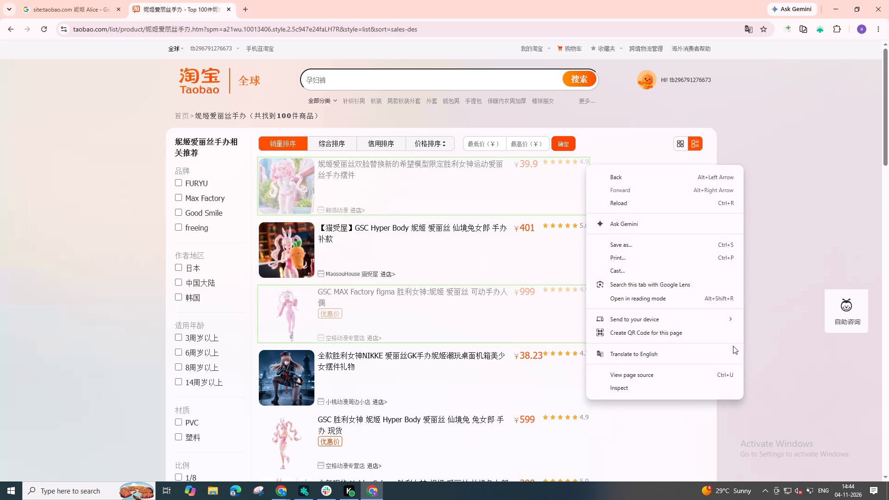
{"action": "left_click", "coordinate": [733, 346]}
{"action": "left_click", "coordinate": [731, 352]}
{"action": "left_click", "coordinate": [745, 342]}
Copy the link address of the "[Full Payment] Niki Alice Beautiful Girl Collectible Figurine" listing from Luoyan Trendy Toys Flagship Store.
{"action": "scroll", "coordinate": [727, 344], "scroll_direction": "down", "scroll_amount": 4}
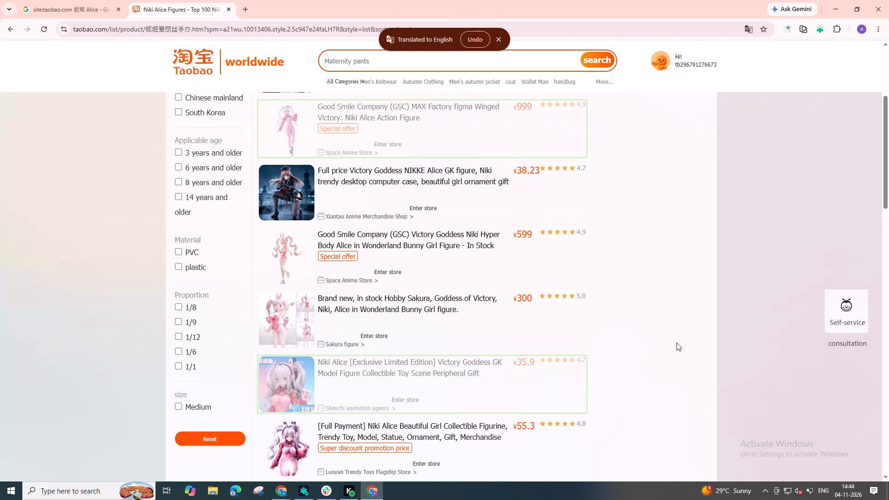
{"action": "scroll", "coordinate": [676, 343], "scroll_direction": "down", "scroll_amount": 3}
{"action": "right_click", "coordinate": [489, 303]}
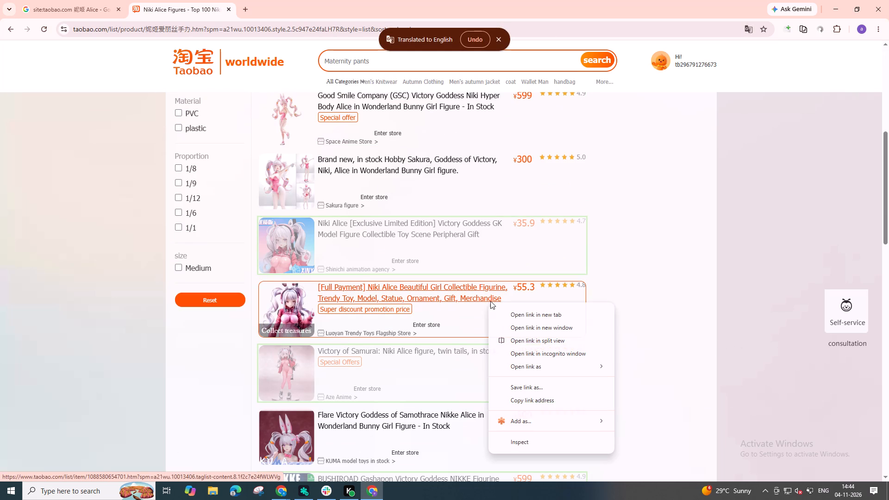
{"action": "left_click", "coordinate": [545, 399]}
Close the Clarins Golden Double Extract product page in the Lovegobuy window.
{"action": "key", "text": "alt+Tab"}
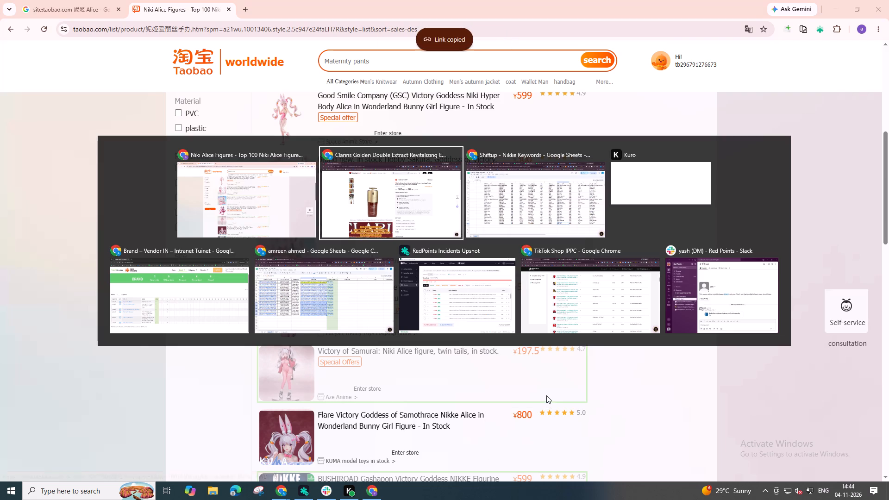
{"action": "key", "text": "ctrl+w"}
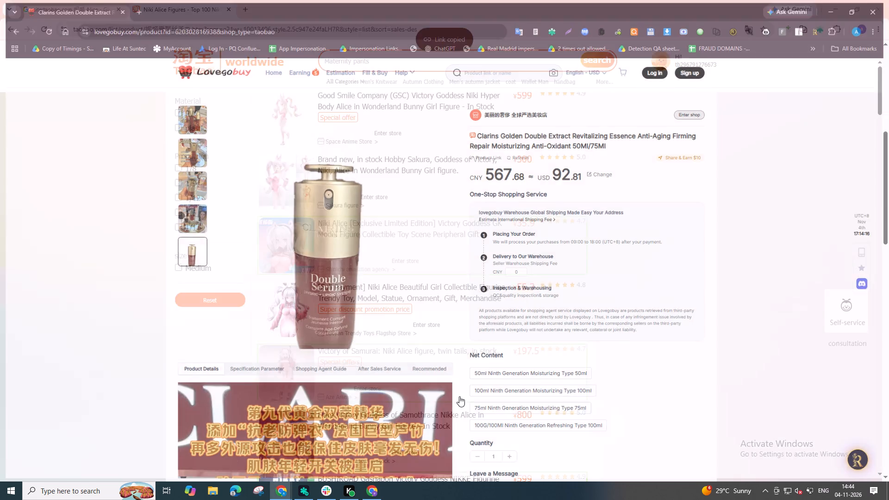
Paste the copied Luoyan Trendy Toys listing link into Links cell C29445 of the New sheet in New Work.
{"action": "key", "text": "alt+Tab"}
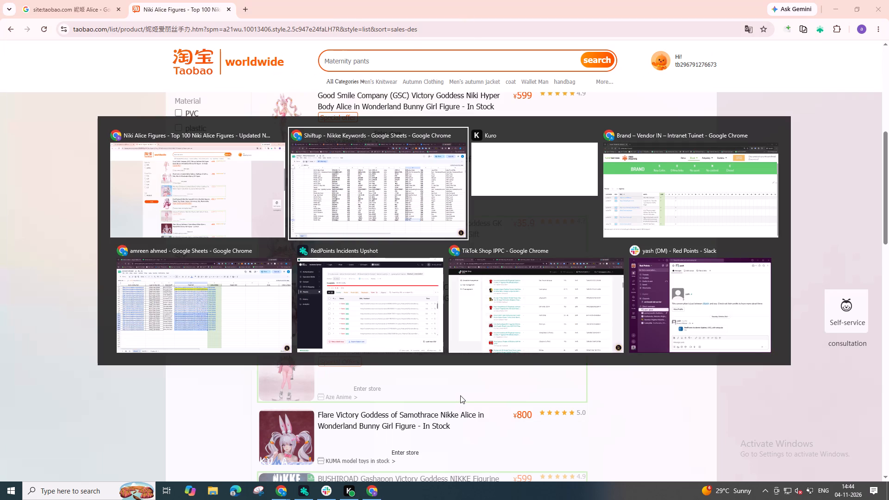
{"action": "left_click", "coordinate": [337, 0]}
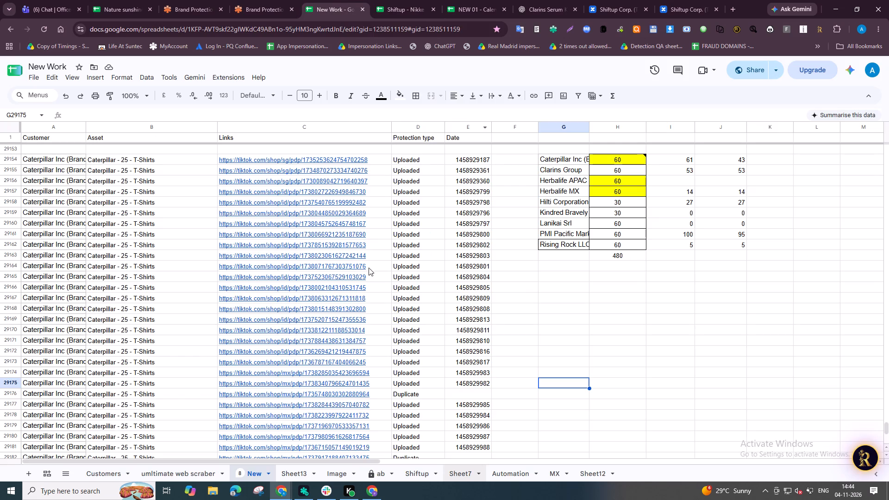
{"action": "left_click", "coordinate": [369, 268]}
{"action": "key", "text": "ctrl+End"}
{"action": "key", "text": "ctrl+Left"}
{"action": "key", "text": "ctrl+Left"}
{"action": "key", "text": "ctrl+Up"}
{"action": "key", "text": "Down"}
{"action": "key", "text": "Right"}
{"action": "key", "text": "Right"}
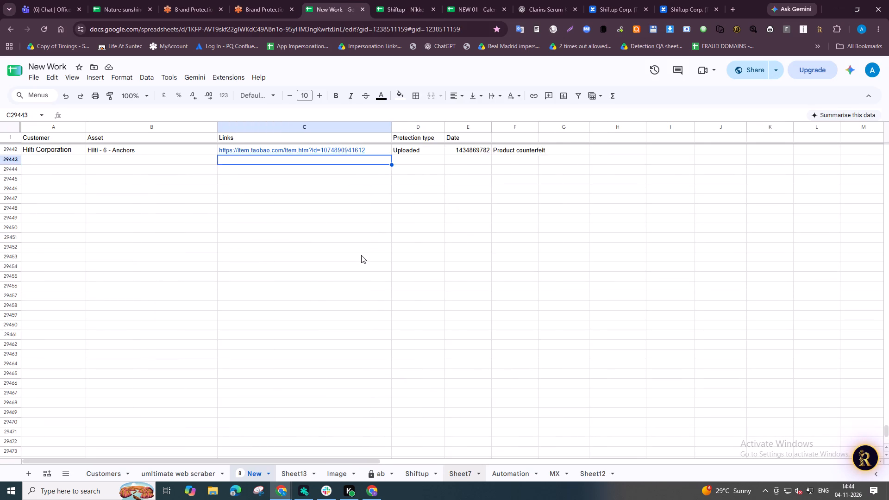
{"action": "key", "text": "Down"}
{"action": "key", "text": "Down"}
{"action": "key", "text": "ctrl+v"}
{"action": "key", "text": "Down"}
Return to the Taobao Niki Alice figures list and examine its listings for ones not yet marked as processed.
{"action": "key", "text": "alt+Tab"}
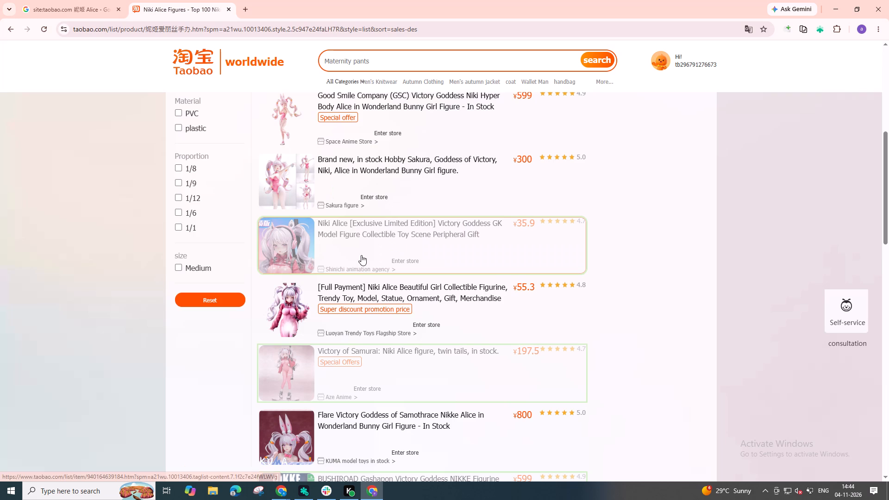
{"action": "scroll", "coordinate": [373, 236], "scroll_direction": "down", "scroll_amount": 3}
{"action": "scroll", "coordinate": [454, 272], "scroll_direction": "down", "scroll_amount": 6}
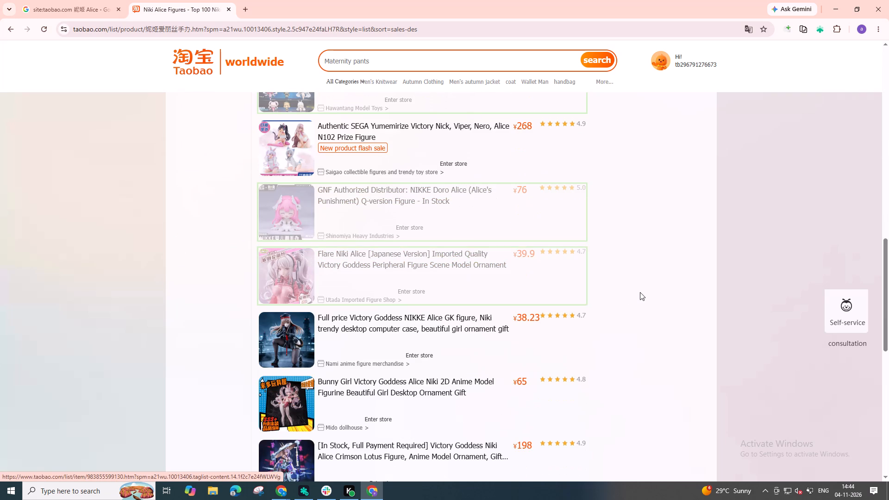
{"action": "scroll", "coordinate": [640, 292], "scroll_direction": "down", "scroll_amount": 9}
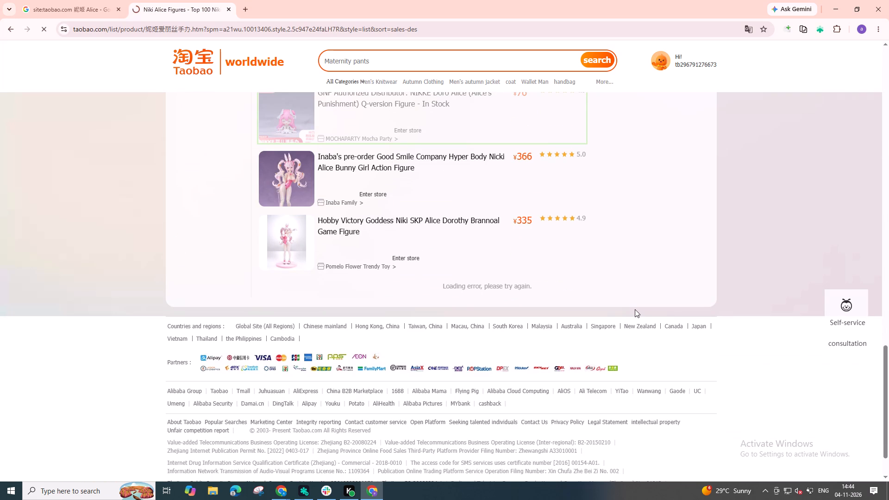
{"action": "key", "text": "alt+Tab"}
{"action": "key", "text": "alt+Tab"}
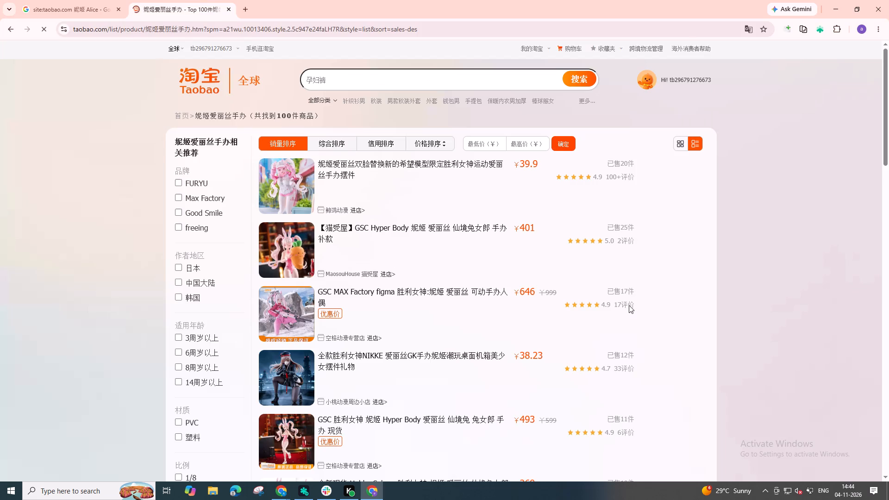
{"action": "scroll", "coordinate": [629, 305], "scroll_direction": "down", "scroll_amount": 1}
{"action": "scroll", "coordinate": [672, 292], "scroll_direction": "down", "scroll_amount": 2}
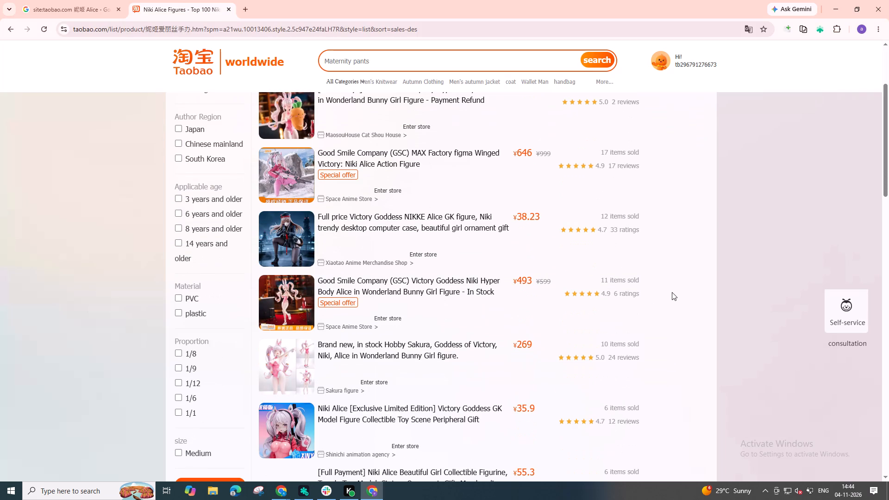
{"action": "scroll", "coordinate": [672, 292], "scroll_direction": "up", "scroll_amount": 3}
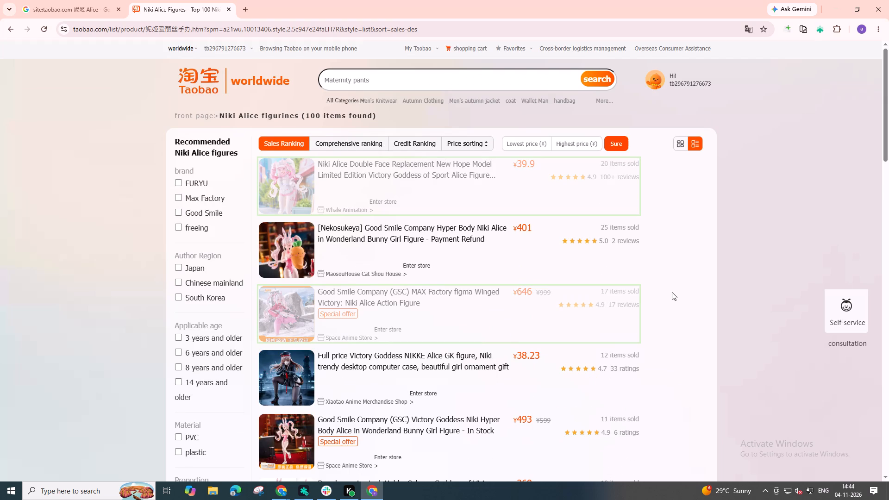
{"action": "scroll", "coordinate": [659, 304], "scroll_direction": "down", "scroll_amount": 9}
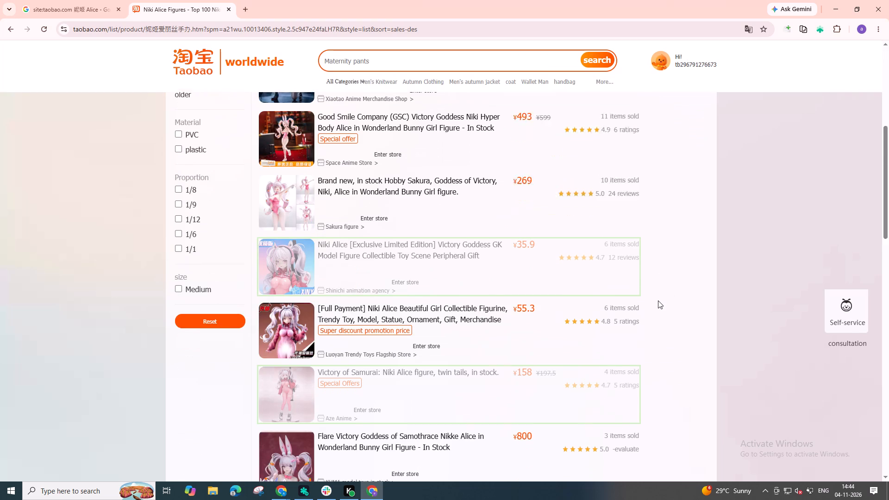
{"action": "scroll", "coordinate": [658, 300], "scroll_direction": "down", "scroll_amount": 2}
{"action": "scroll", "coordinate": [624, 318], "scroll_direction": "down", "scroll_amount": 8}
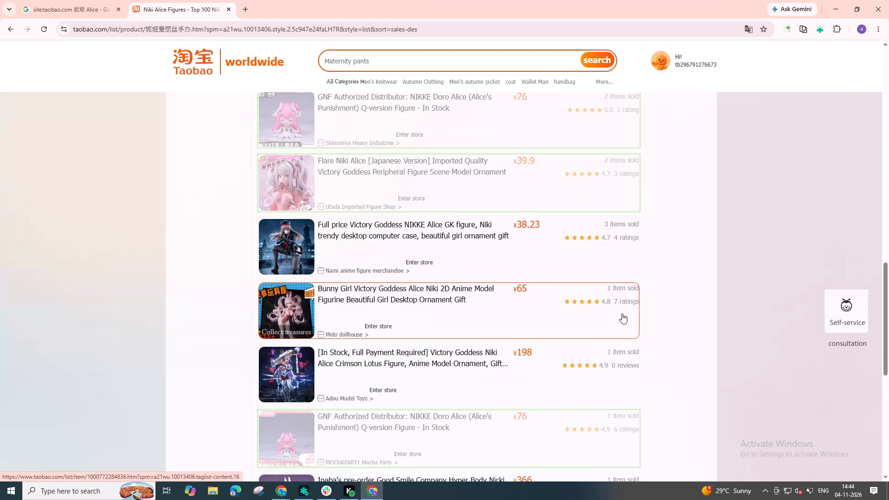
{"action": "scroll", "coordinate": [622, 313], "scroll_direction": "down", "scroll_amount": 8}
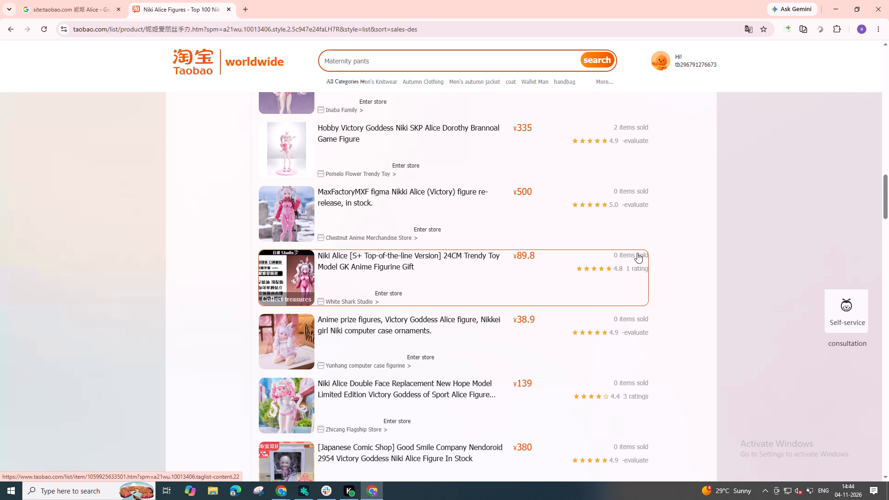
Log the link of White Shark Studio's "Niki Alice [S+ Top-of-the-line Version] 24CM" listing in cell C29446 of New Work.
{"action": "right_click", "coordinate": [414, 272]}
{"action": "left_click", "coordinate": [495, 371]}
{"action": "key", "text": "alt+Tab"}
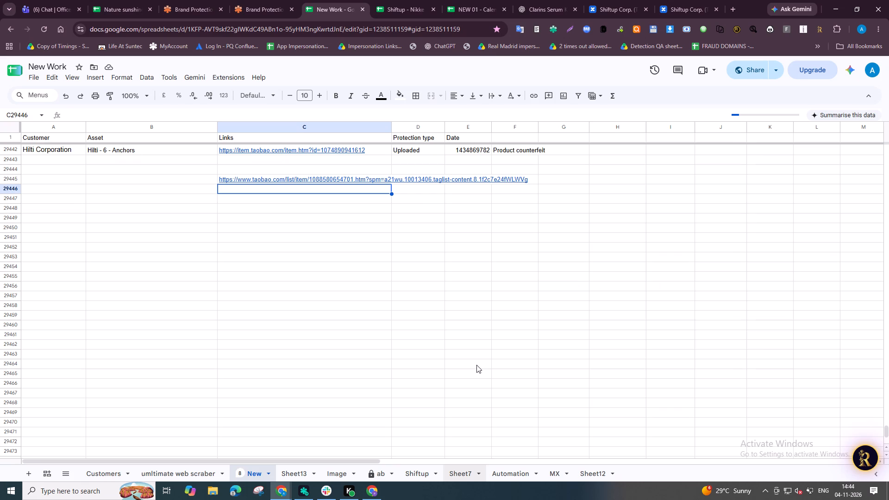
{"action": "key", "text": "ctrl+v"}
Log the link of Nanami Imported Figure Shop's "Niki Alice's Sweet Home [Japanese Version]" listing in cell C29452 of New Work.
{"action": "left_click", "coordinate": [384, 245]}
{"action": "key", "text": "alt+Tab"}
{"action": "scroll", "coordinate": [382, 261], "scroll_direction": "down", "scroll_amount": 6}
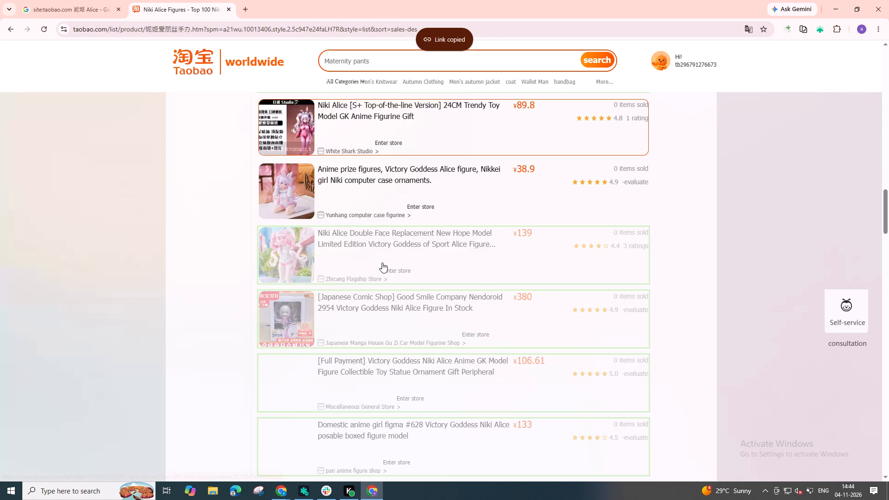
{"action": "scroll", "coordinate": [410, 257], "scroll_direction": "down", "scroll_amount": 2}
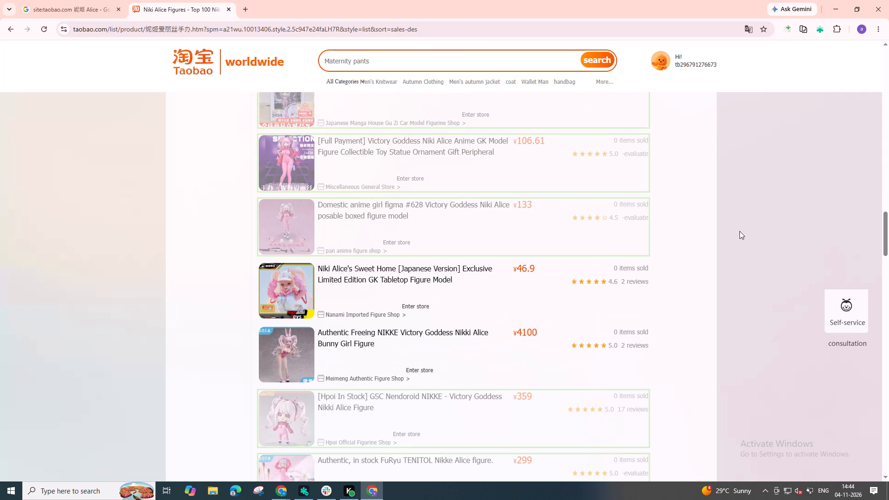
{"action": "right_click", "coordinate": [442, 280]}
{"action": "left_click", "coordinate": [495, 372]}
{"action": "key", "text": "alt+Tab"}
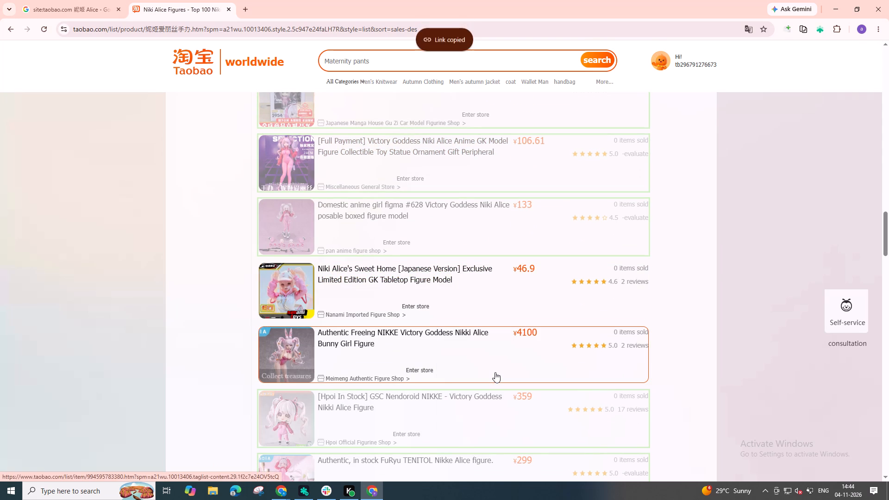
{"action": "key", "text": "ctrl+v"}
Log the link of ACG Anime & Comic Toy Store's "[Full payment, in stock] Niki Alice Limited Edition" listing in cell C29451 of New Work.
{"action": "key", "text": "alt+Tab"}
{"action": "scroll", "coordinate": [514, 300], "scroll_direction": "down", "scroll_amount": 2}
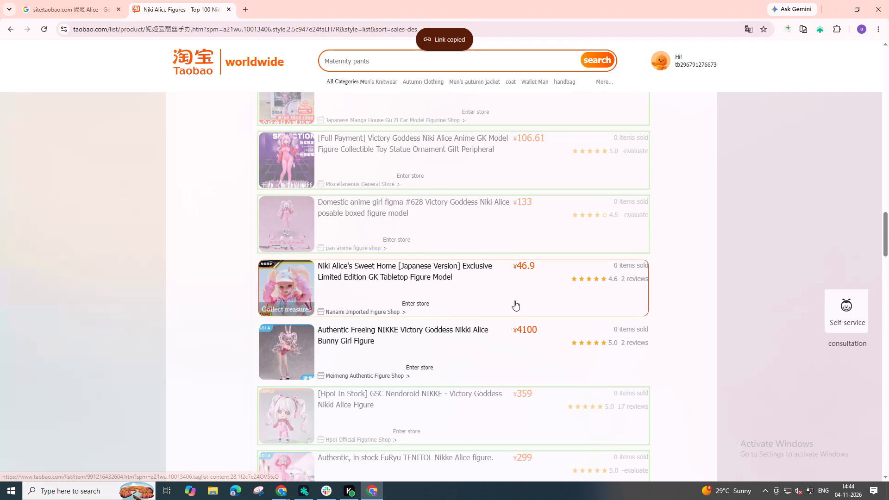
{"action": "scroll", "coordinate": [514, 300], "scroll_direction": "down", "scroll_amount": 8}
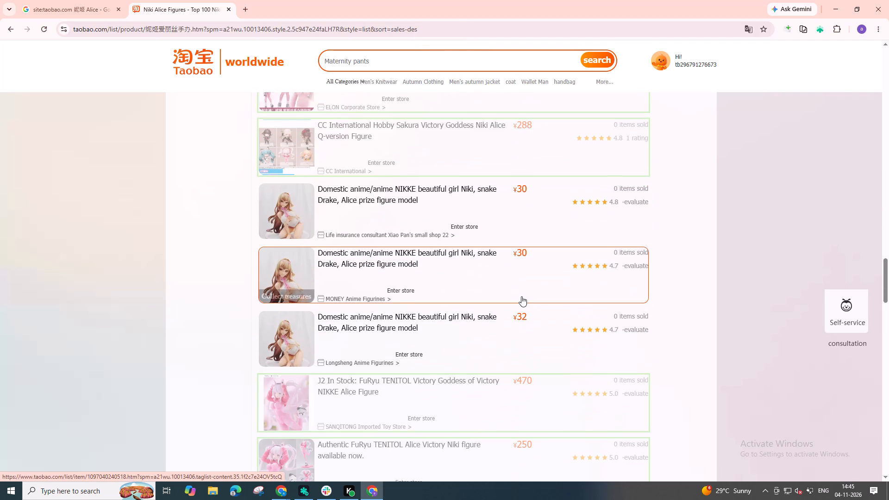
{"action": "scroll", "coordinate": [521, 296], "scroll_direction": "down", "scroll_amount": 8}
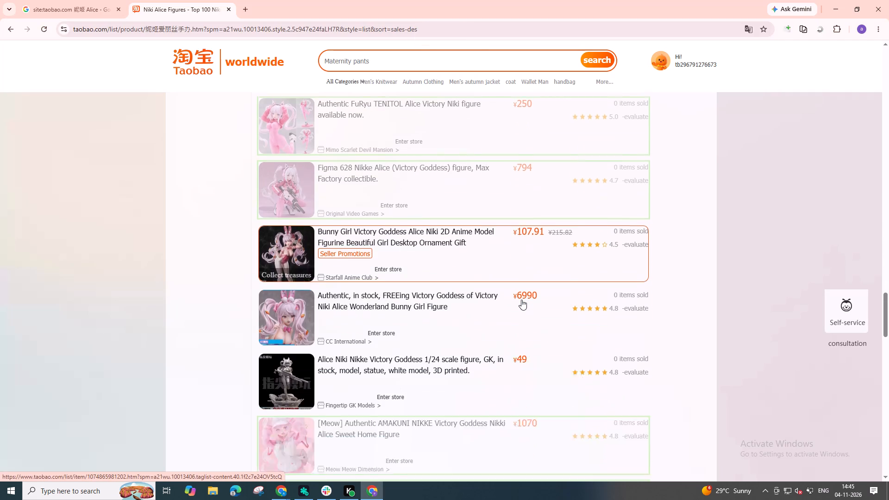
{"action": "scroll", "coordinate": [521, 300], "scroll_direction": "down", "scroll_amount": 7}
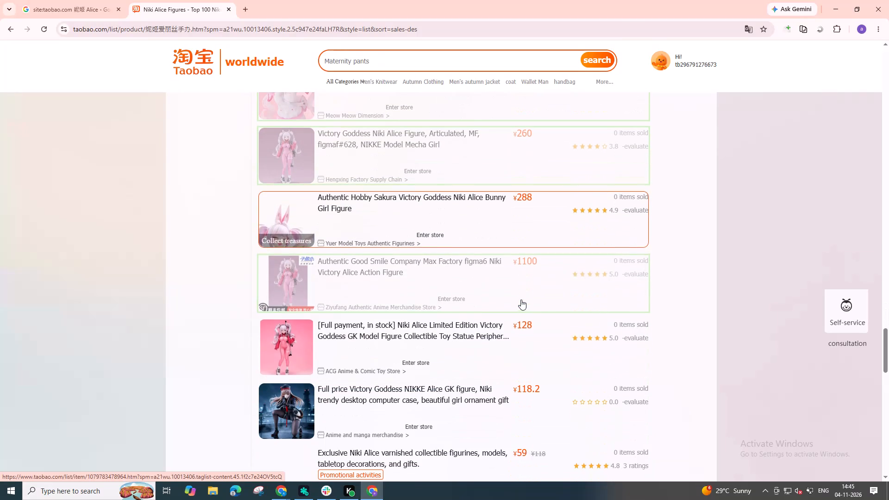
{"action": "right_click", "coordinate": [475, 335]}
{"action": "left_click", "coordinate": [555, 279]}
{"action": "key", "text": "alt+Tab"}
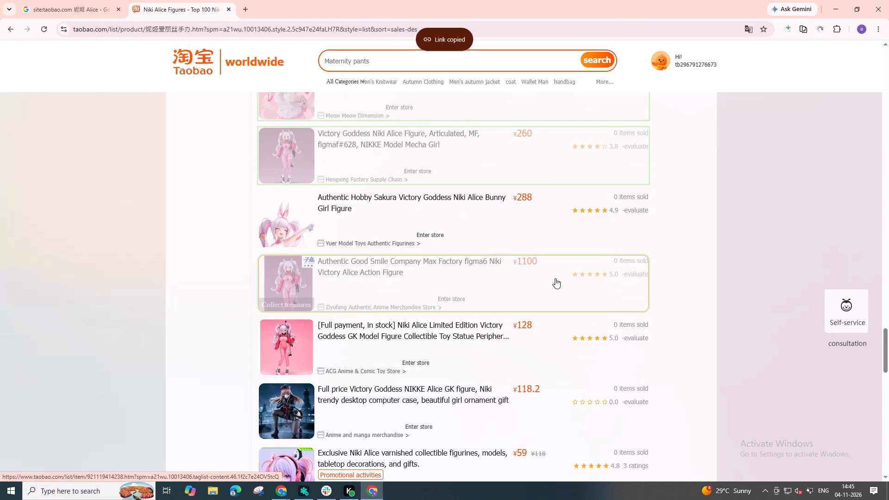
{"action": "left_click", "coordinate": [376, 235]}
{"action": "key", "text": "ctrl+v"}
Log the link of the Collectibles store's "Exclusive Niki Alice varnished collectible figurines" listing in cell C29449 of New Work.
{"action": "key", "text": "alt+Tab"}
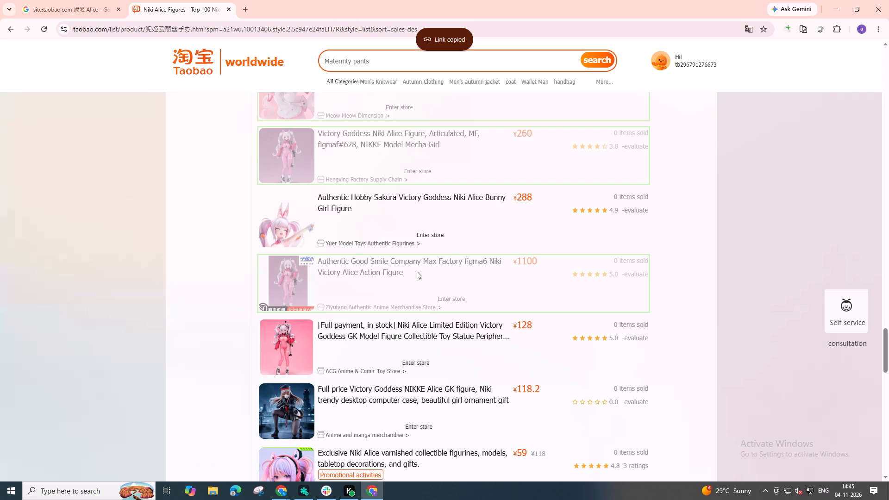
{"action": "scroll", "coordinate": [446, 287], "scroll_direction": "down", "scroll_amount": 4}
{"action": "right_click", "coordinate": [403, 275]}
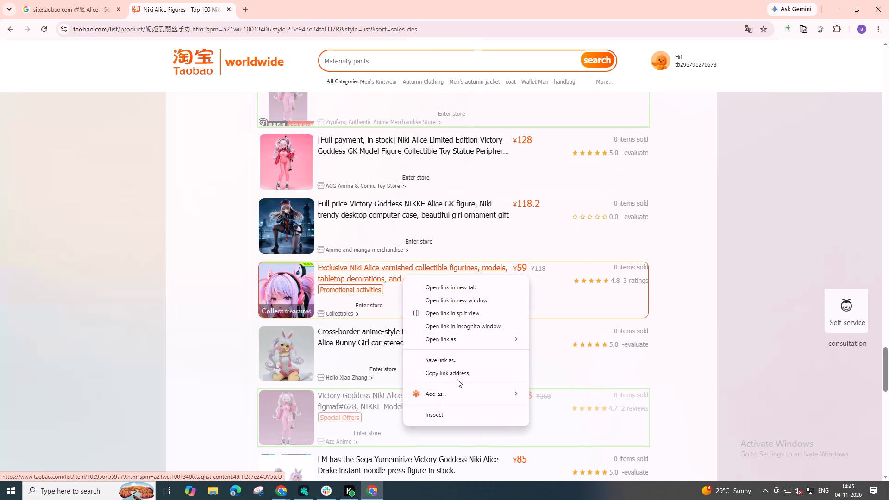
{"action": "left_click", "coordinate": [460, 373]}
{"action": "key", "text": "alt+Tab"}
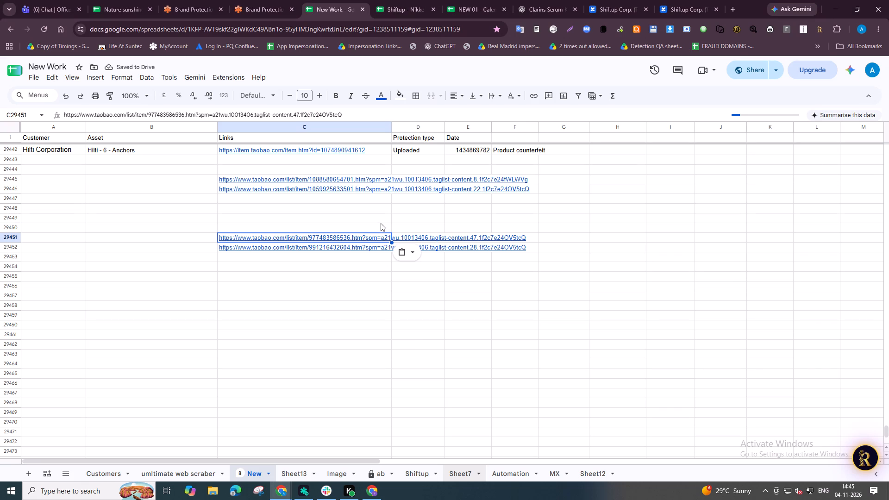
{"action": "left_click", "coordinate": [381, 223]}
{"action": "key", "text": "ctrl+v"}
Copy the link address of Sakura figure's "Brand new, in stock! Freeing NIKKE Victory Goddess" Alice Bunny Girl listing on Taobao.
{"action": "key", "text": "alt+Tab"}
{"action": "scroll", "coordinate": [418, 263], "scroll_direction": "down", "scroll_amount": 3}
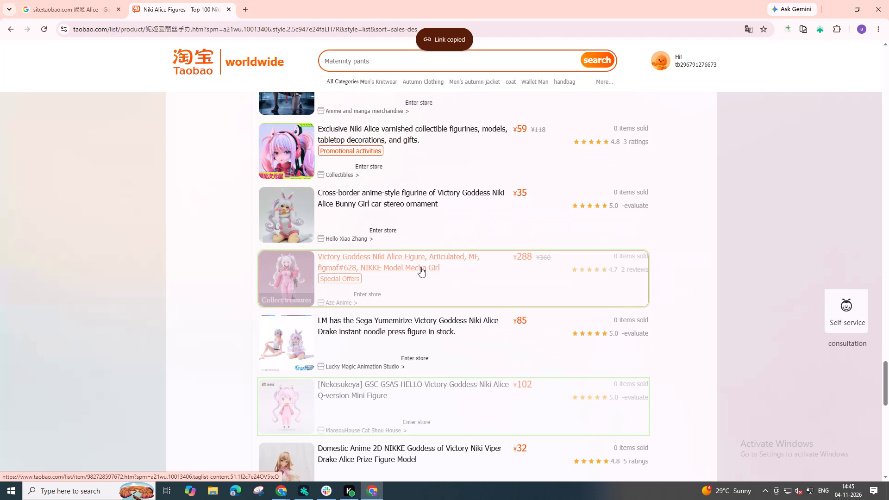
{"action": "scroll", "coordinate": [420, 267], "scroll_direction": "down", "scroll_amount": 8}
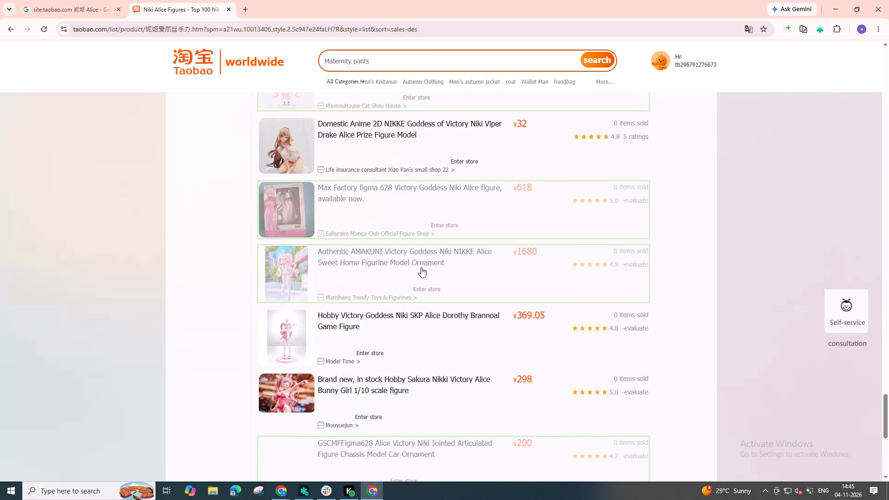
{"action": "scroll", "coordinate": [421, 267], "scroll_direction": "down", "scroll_amount": 4}
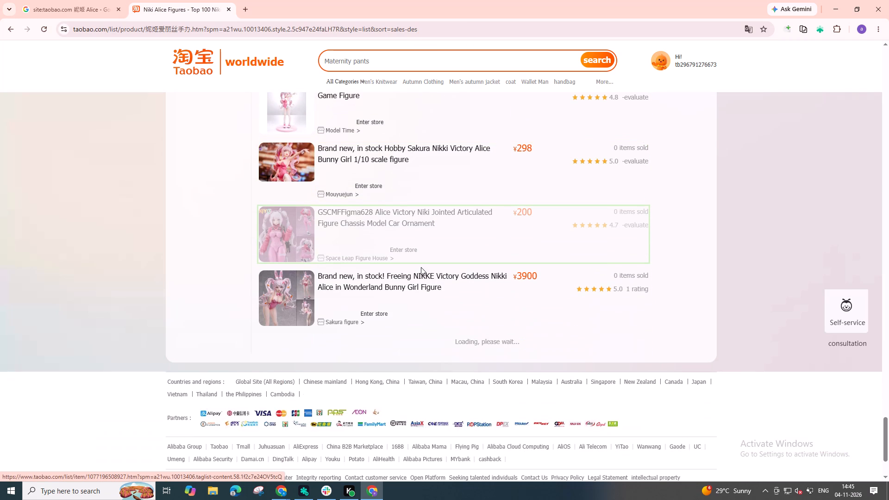
{"action": "scroll", "coordinate": [421, 267], "scroll_direction": "down", "scroll_amount": 2}
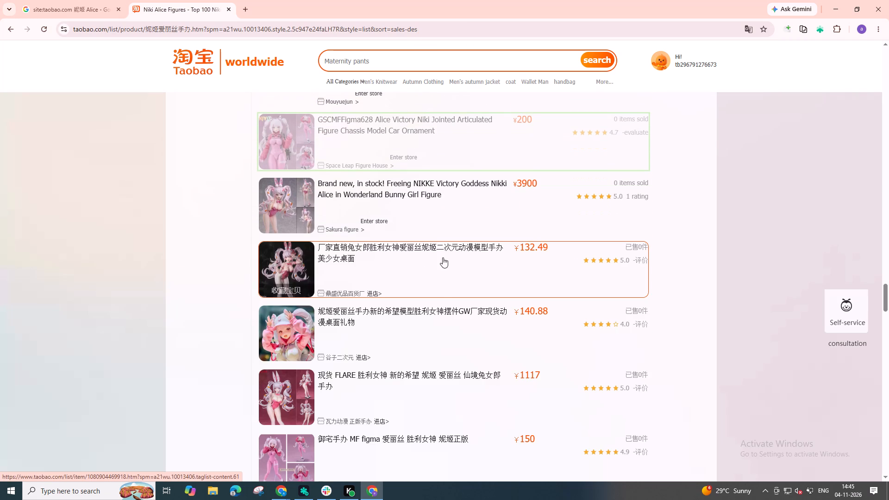
{"action": "scroll", "coordinate": [746, 330], "scroll_direction": "down", "scroll_amount": 2}
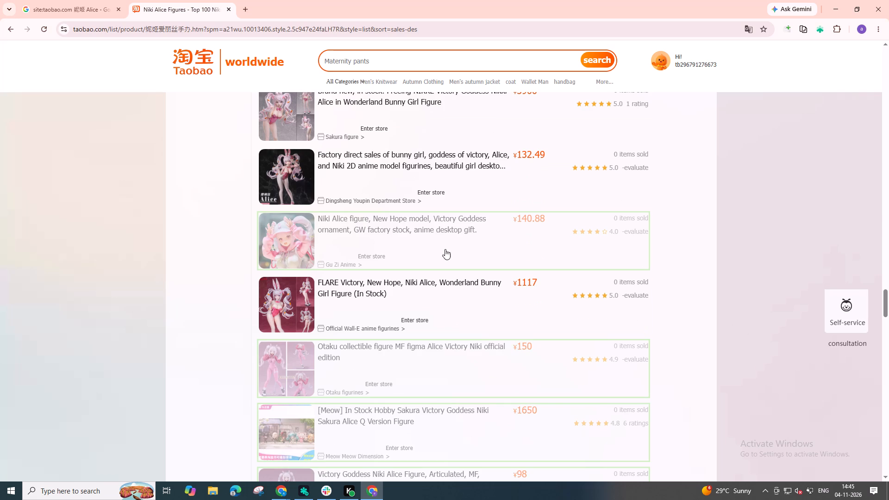
{"action": "scroll", "coordinate": [433, 235], "scroll_direction": "up", "scroll_amount": 2}
{"action": "right_click", "coordinate": [433, 193]}
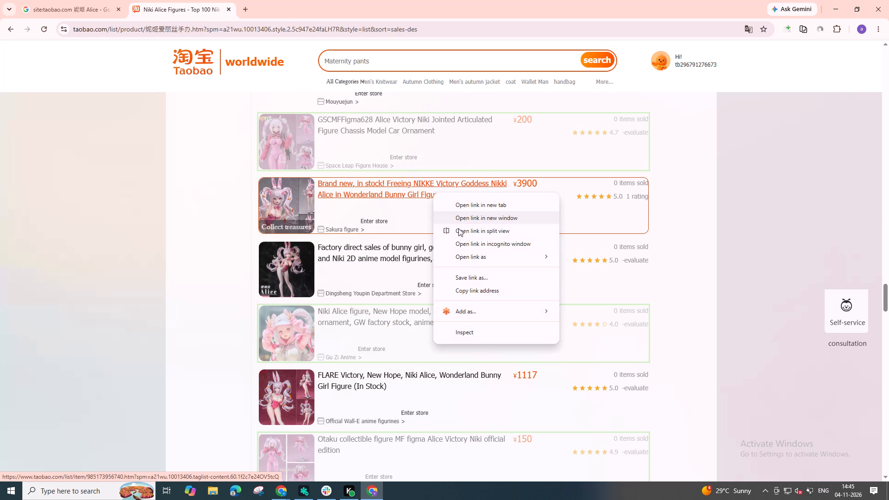
{"action": "left_click", "coordinate": [487, 286]}
In Red Points Brand Protection, search the customers for "shif" and select Shiftup Corp.
{"action": "key", "text": "alt+Tab"}
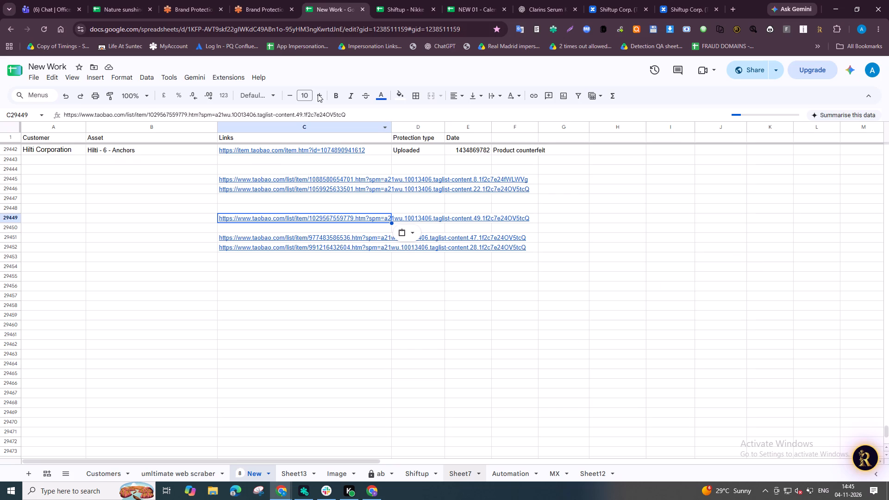
{"action": "left_click", "coordinate": [198, 0]}
{"action": "left_click", "coordinate": [222, 246]}
{"action": "left_click", "coordinate": [289, 70]}
{"action": "type", "text": "sh"}
{"action": "type", "text": "if"}
{"action": "left_click", "coordinate": [293, 113]}
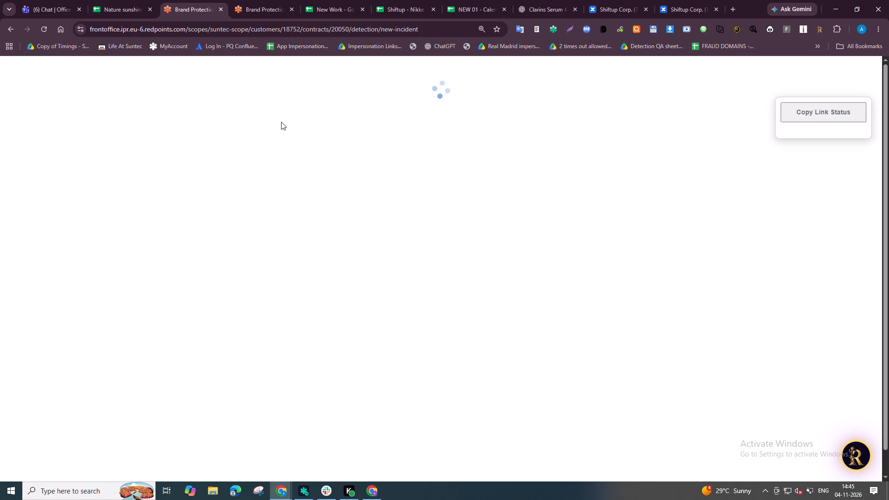
Copy the link address of Sakura figure's "Brand new, in stock! Freeing NIKKE Victory Goddess" Alice Bunny Girl listing on Taobao.
{"action": "key", "text": "alt+Tab"}
{"action": "right_click", "coordinate": [430, 195]}
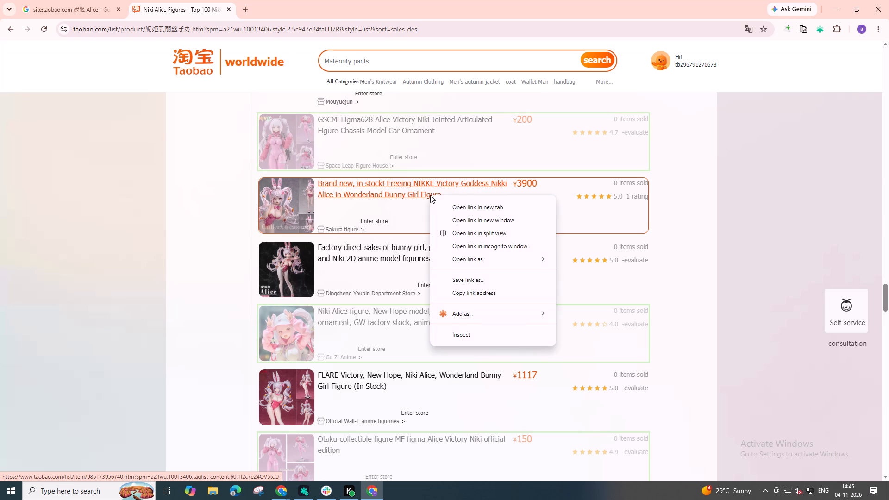
{"action": "left_click", "coordinate": [465, 286]}
In the new Red Points incident, set the asset to NIKKE Alice : Wonderland Bunny and the protection type to Copyright artwork.
{"action": "key", "text": "alt+Tab"}
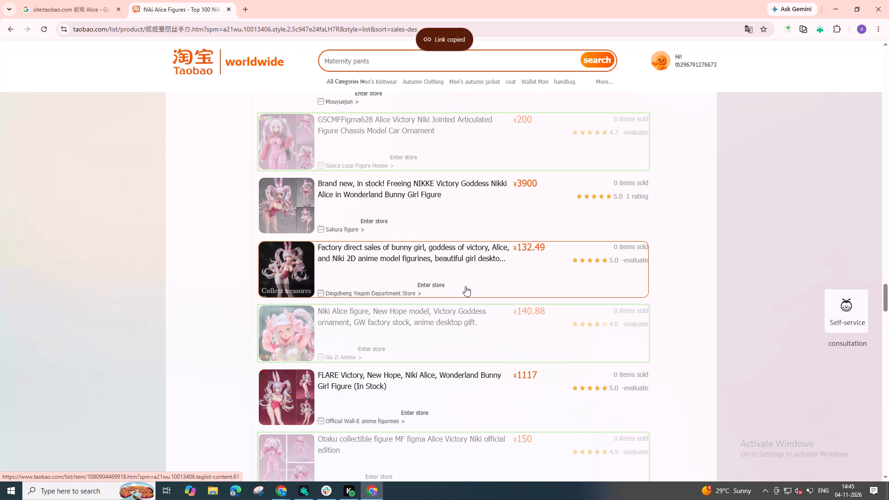
{"action": "left_click", "coordinate": [190, 144]}
{"action": "key", "text": "w"}
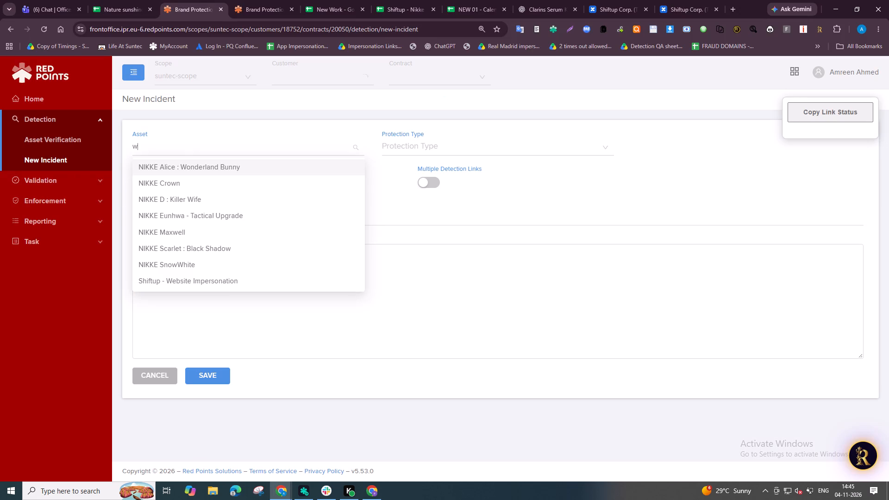
{"action": "type", "text": "ond"}
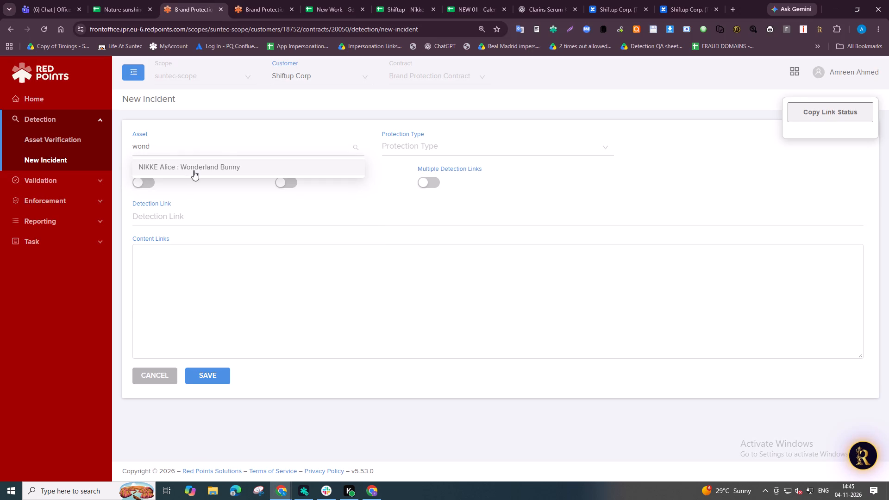
{"action": "left_click", "coordinate": [194, 170]}
{"action": "left_click", "coordinate": [457, 153]}
{"action": "left_click", "coordinate": [447, 181]}
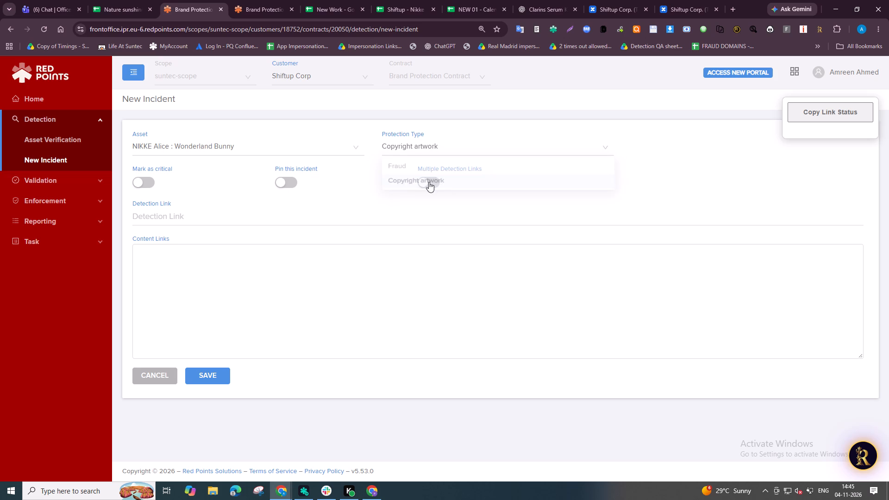
Enable multiple detection links, enter the copied Sakura figure listing link, and save the incident.
{"action": "left_click", "coordinate": [426, 181]}
{"action": "left_click", "coordinate": [450, 244]}
{"action": "key", "text": "ctrl+v"}
{"action": "left_click", "coordinate": [219, 379]}
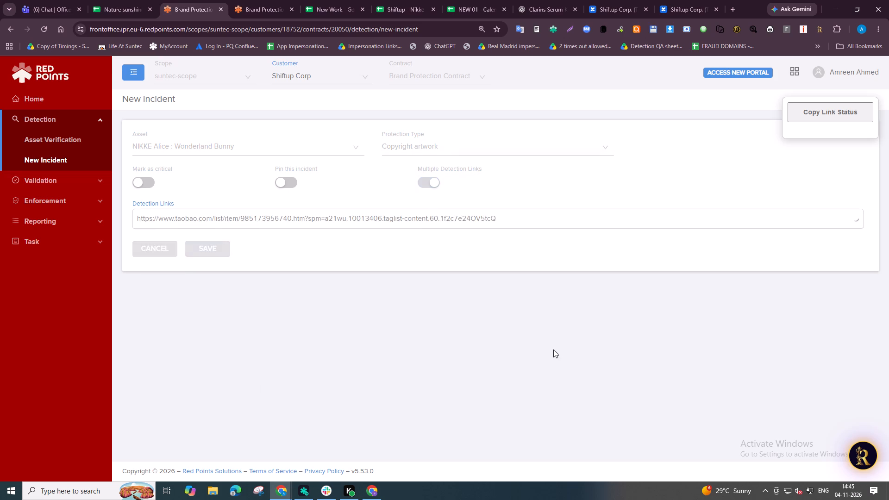
Log the link of Nanami Imported Figure Shop's "Niki Alice's Sweet Home [Japanese Version]" Taobao listing in cell C29450 of New Work.
{"action": "key", "text": "alt+Tab"}
{"action": "scroll", "coordinate": [424, 376], "scroll_direction": "down", "scroll_amount": 3}
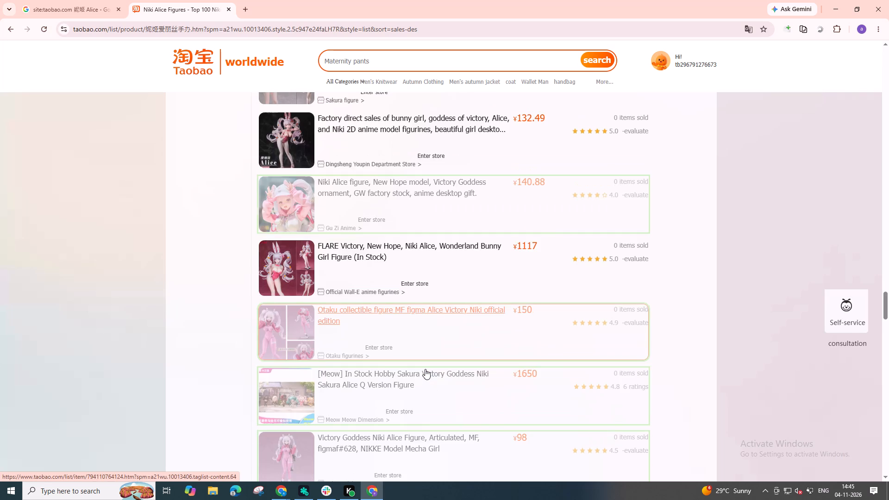
{"action": "scroll", "coordinate": [425, 369], "scroll_direction": "down", "scroll_amount": 6}
{"action": "scroll", "coordinate": [426, 329], "scroll_direction": "down", "scroll_amount": 2}
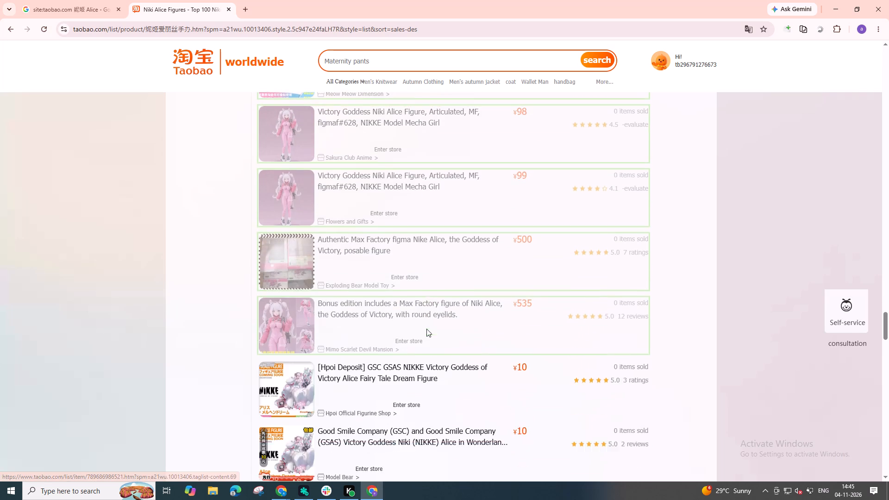
{"action": "scroll", "coordinate": [426, 329], "scroll_direction": "down", "scroll_amount": 5}
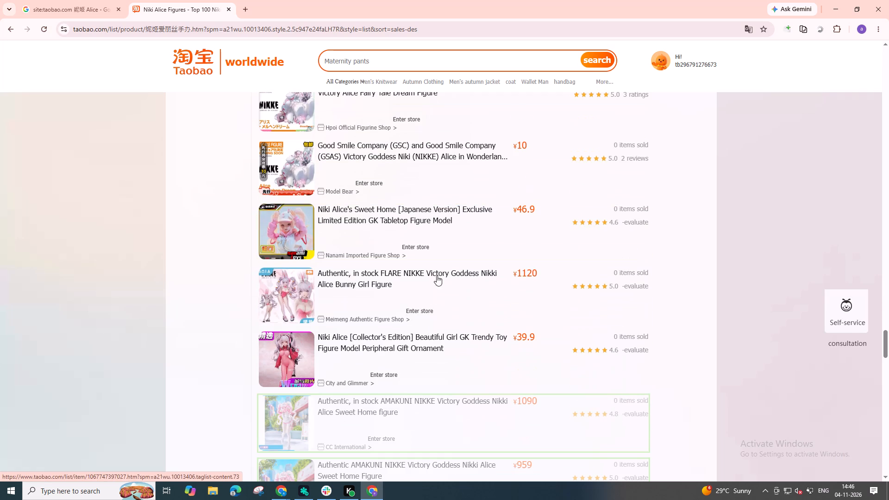
{"action": "right_click", "coordinate": [426, 219]}
{"action": "left_click", "coordinate": [472, 311]}
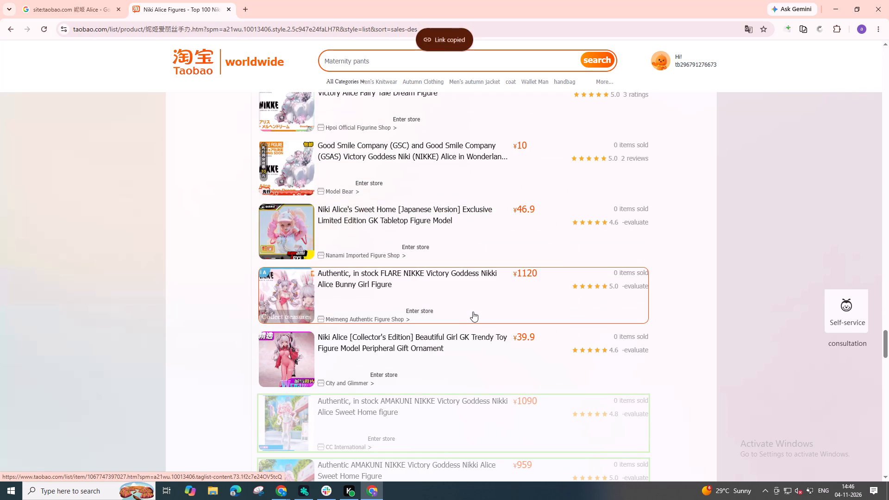
{"action": "key", "text": "alt+Tab"}
{"action": "key", "text": "ctrl+f"}
{"action": "key", "text": "ctrl+v"}
{"action": "left_click", "coordinate": [328, 0]}
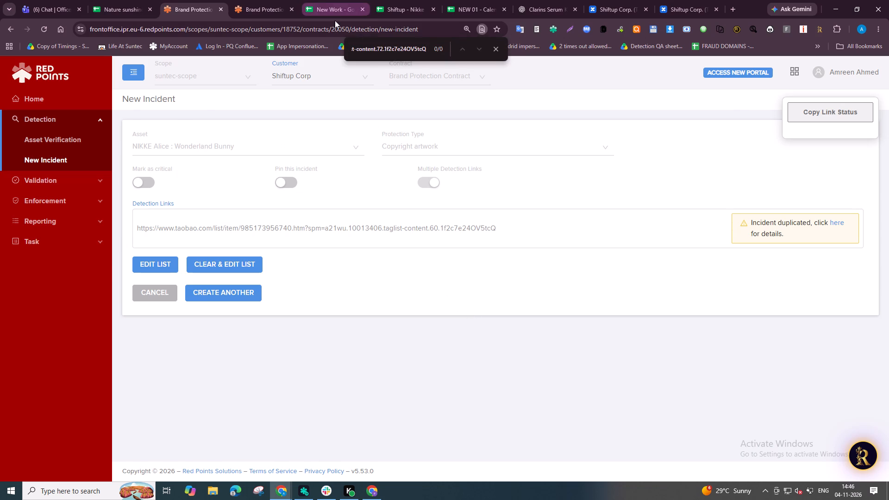
{"action": "left_click", "coordinate": [333, 230]}
{"action": "key", "text": "ctrl+v"}
{"action": "left_click", "coordinate": [339, 271]}
Log the link of City and Glimmer's "Niki Alice [Collector's Edition] Beautiful Girl GK" listing in cell C29448 of New Work.
{"action": "key", "text": "alt+Tab"}
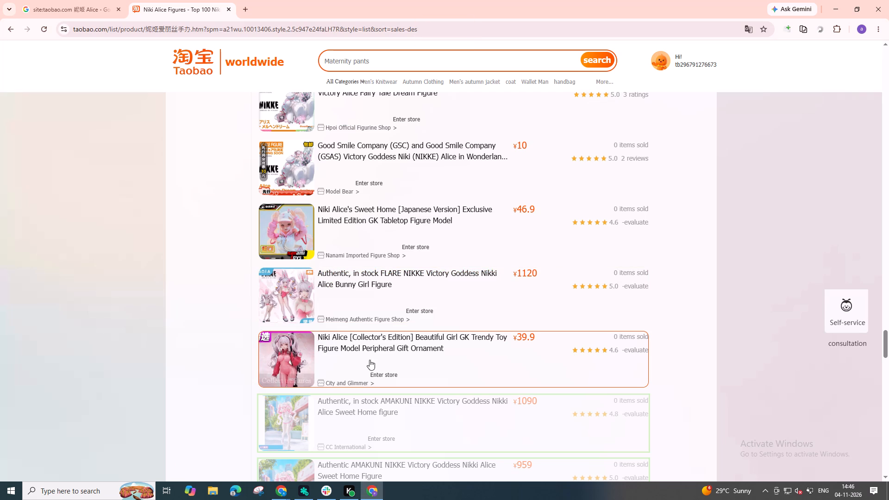
{"action": "right_click", "coordinate": [386, 345]}
{"action": "left_click", "coordinate": [461, 293]}
{"action": "key", "text": "alt+Tab"}
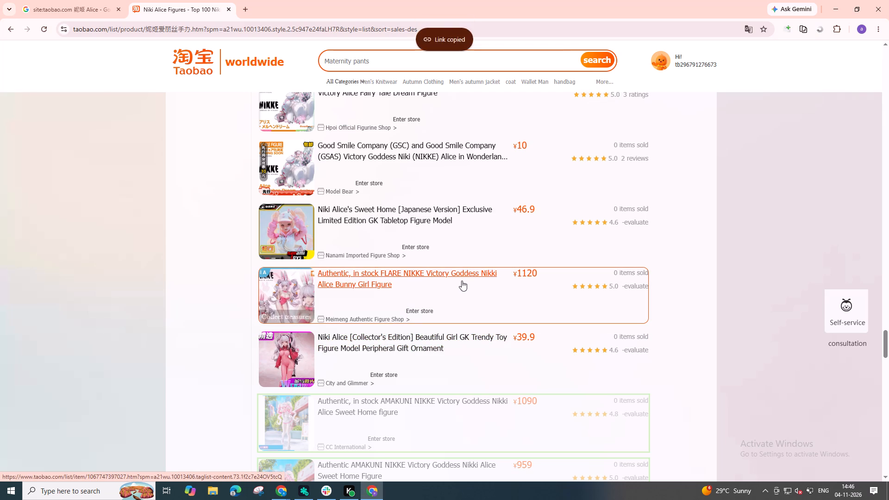
{"action": "left_click", "coordinate": [368, 211]}
{"action": "key", "text": "ctrl+v"}
Log the link of Luqi Global Shopping's "Niki Victory Alice 25cm Game Model Desktop Ornament" listing in cell C29447 of New Work.
{"action": "key", "text": "alt+Tab"}
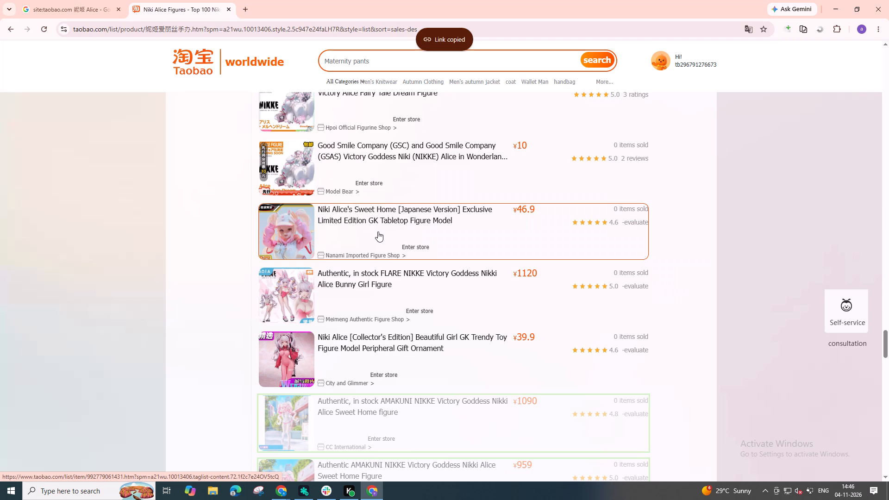
{"action": "scroll", "coordinate": [390, 259], "scroll_direction": "down", "scroll_amount": 9}
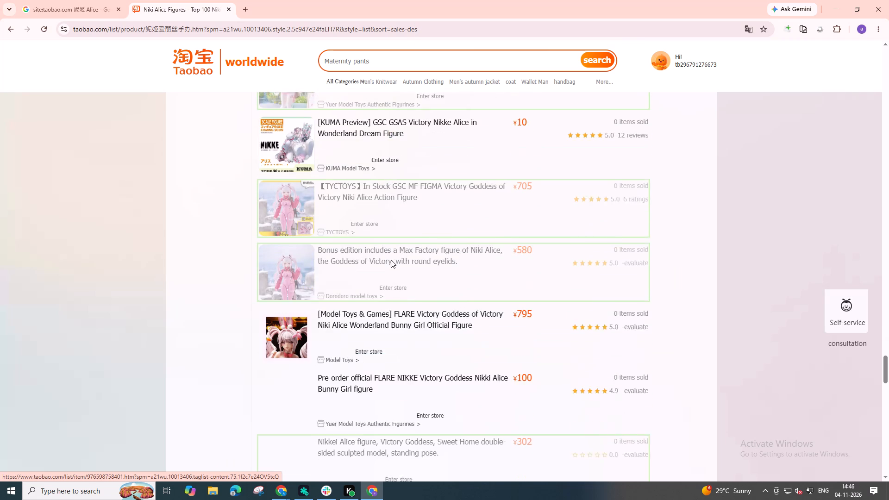
{"action": "scroll", "coordinate": [746, 275], "scroll_direction": "down", "scroll_amount": 6}
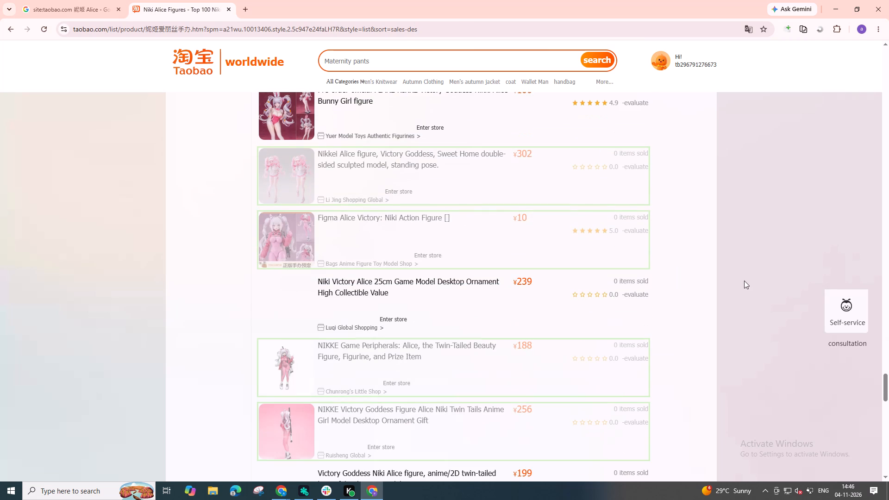
{"action": "right_click", "coordinate": [369, 292]}
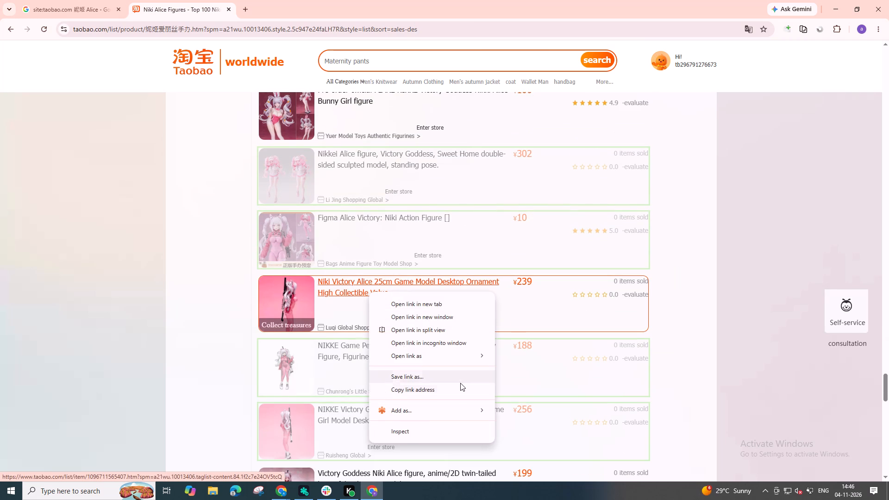
{"action": "left_click", "coordinate": [459, 387]}
{"action": "key", "text": "alt+Tab"}
{"action": "left_click", "coordinate": [384, 196]}
{"action": "key", "text": "ctrl+v"}
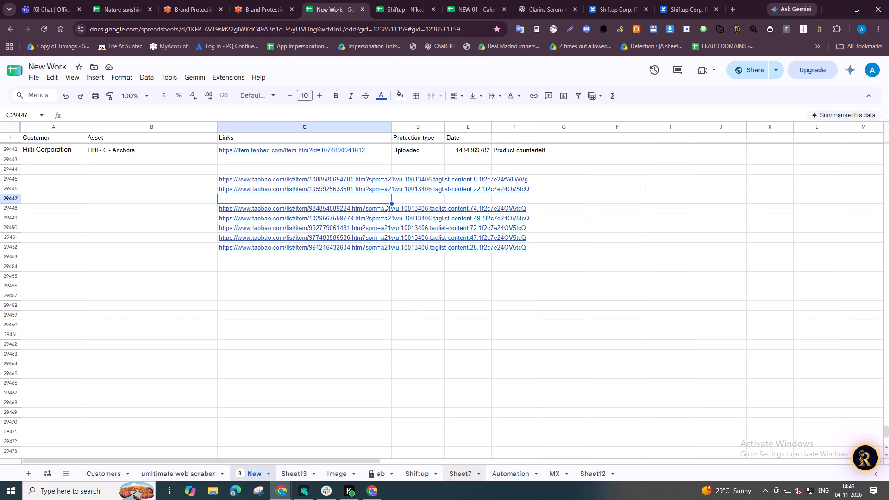
Log the link of Dunlai Global's ¥199 "Victory Goddess Niki Alice figure, anime/2D twin-tailed" listing in cell C29455 of New Work.
{"action": "left_click", "coordinate": [376, 278]}
{"action": "key", "text": "alt+Tab"}
{"action": "scroll", "coordinate": [418, 279], "scroll_direction": "down", "scroll_amount": 5}
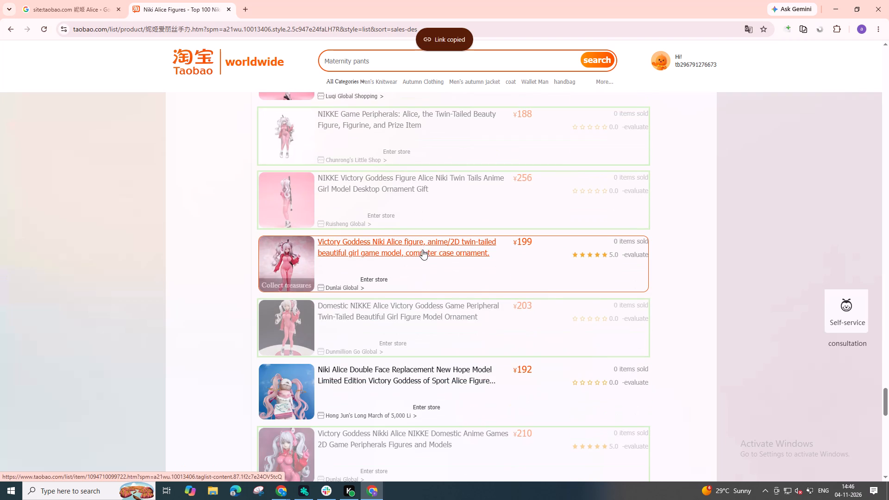
{"action": "right_click", "coordinate": [422, 247]}
{"action": "left_click", "coordinate": [494, 346]}
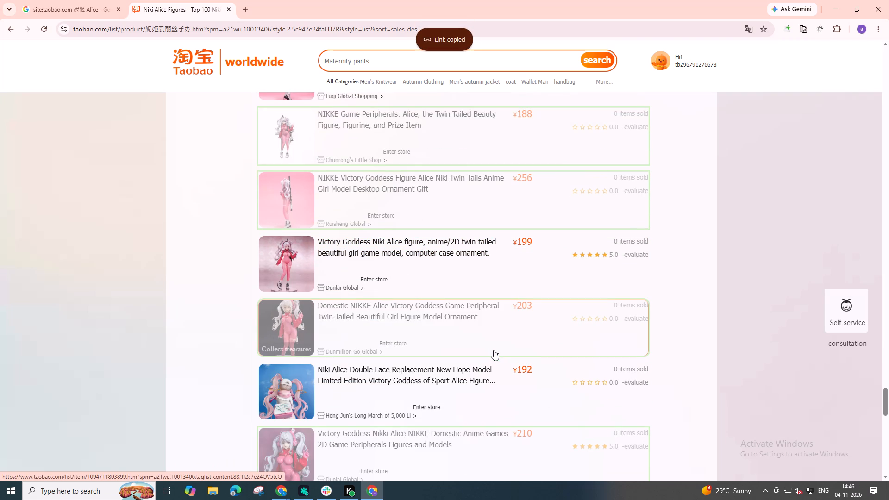
{"action": "key", "text": "alt+Tab"}
{"action": "key", "text": "ctrl+v"}
Log the link of A-Jian Shopping Global's "Victory Goddess Niki Alice Twin-tailed Beautiful Girl" listing in cell C29454 of New Work.
{"action": "key", "text": "alt+Tab"}
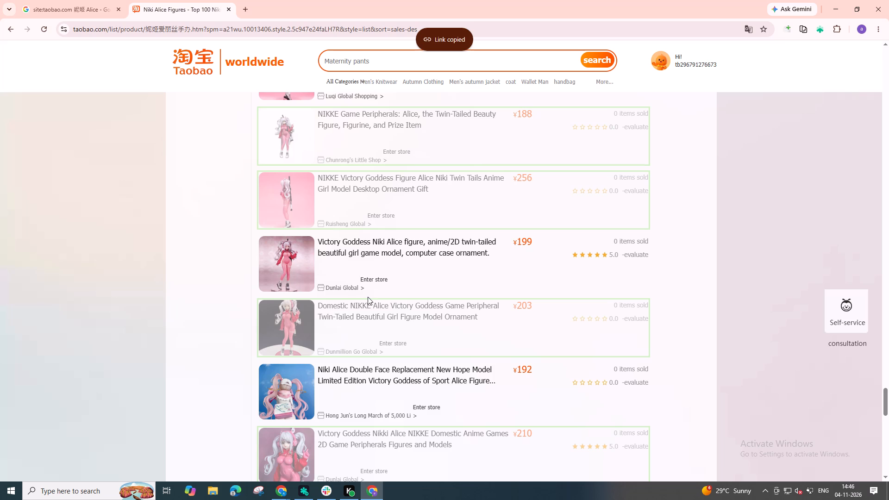
{"action": "scroll", "coordinate": [653, 345], "scroll_direction": "down", "scroll_amount": 2}
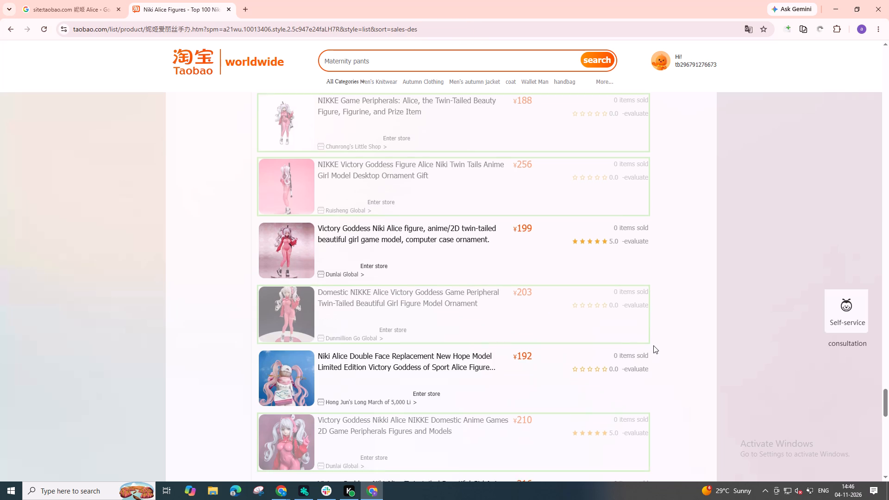
{"action": "scroll", "coordinate": [653, 345], "scroll_direction": "down", "scroll_amount": 2}
{"action": "right_click", "coordinate": [440, 322]}
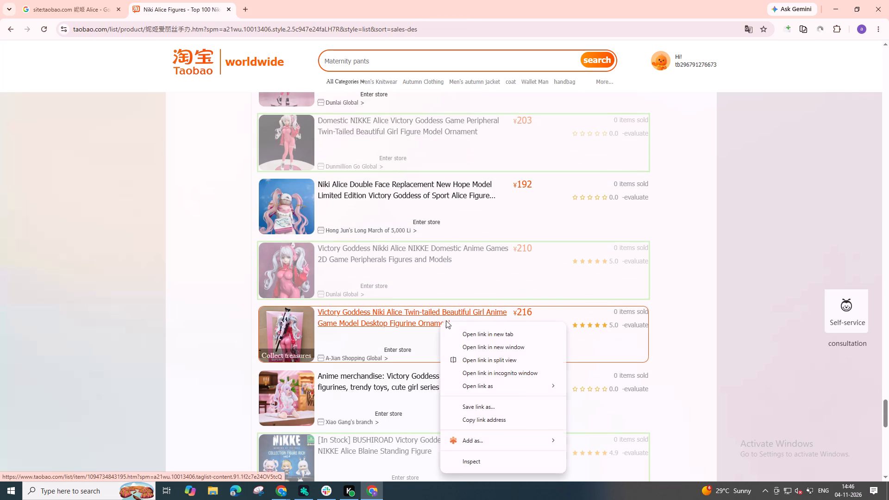
{"action": "left_click", "coordinate": [526, 414]}
{"action": "key", "text": "alt+Tab"}
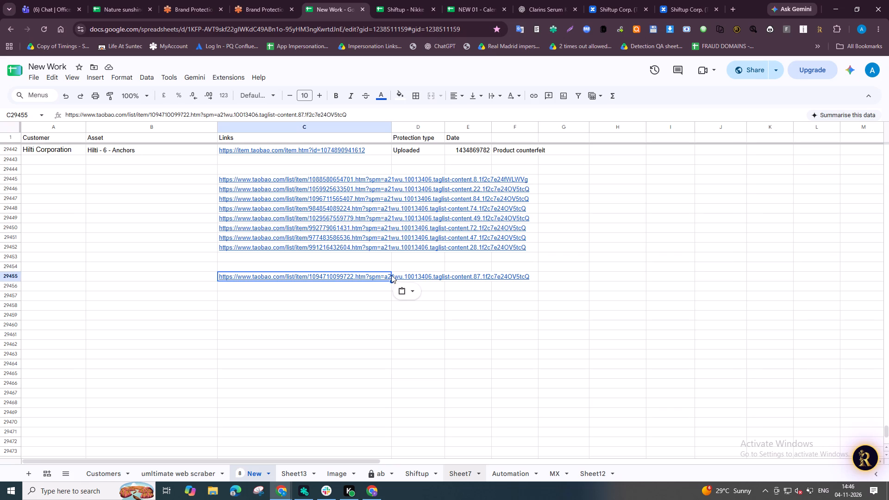
{"action": "left_click", "coordinate": [382, 267]}
{"action": "key", "text": "ctrl+v"}
Log the link of the ¥182 "Anime Goddess of Victory II Alice Niki Twin Ponytail Computer Case Figurine 1" listing in cell C29453 of New Work.
{"action": "key", "text": "alt+Tab"}
{"action": "scroll", "coordinate": [409, 284], "scroll_direction": "down", "scroll_amount": 5}
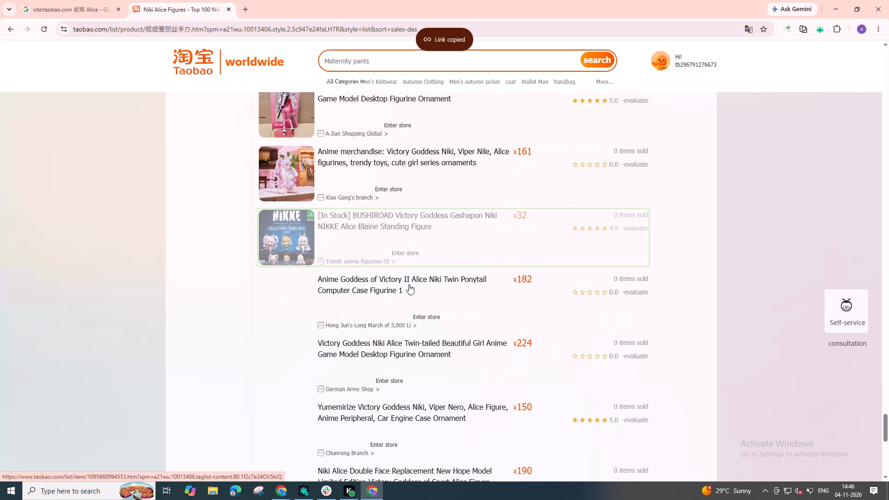
{"action": "right_click", "coordinate": [388, 284]}
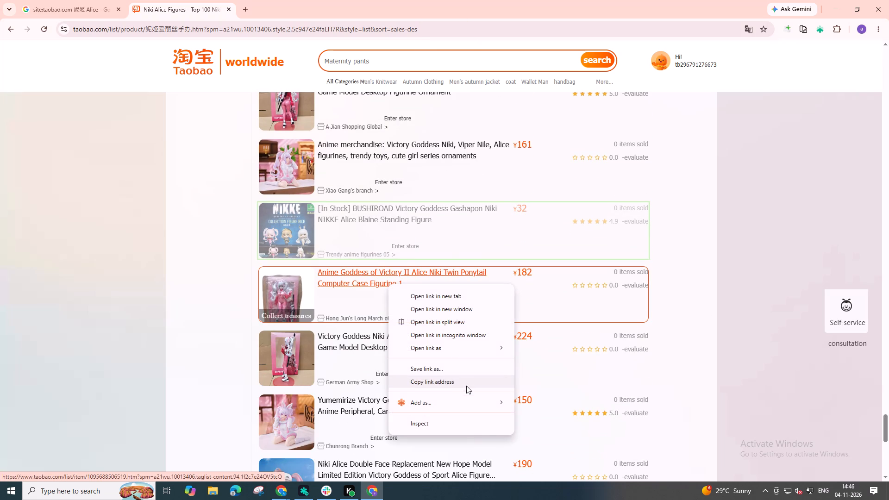
{"action": "left_click", "coordinate": [467, 382]}
{"action": "key", "text": "alt+Tab"}
{"action": "left_click", "coordinate": [380, 259]}
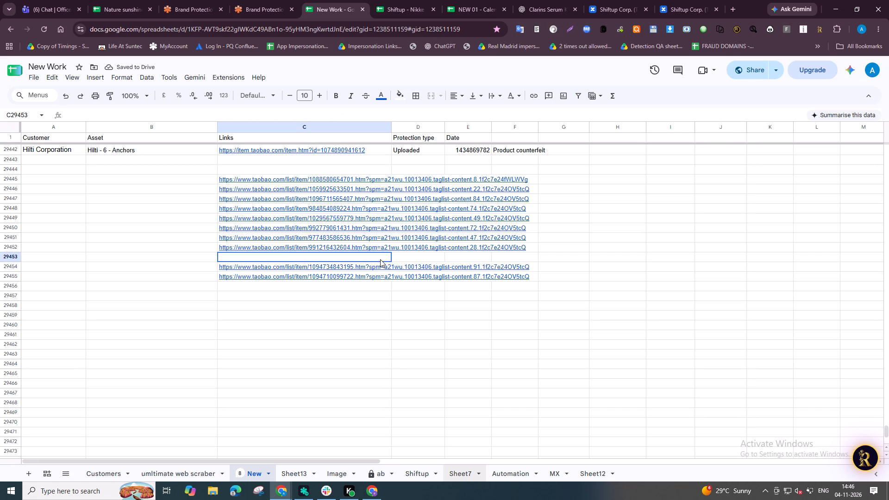
{"action": "key", "text": "ctrl+v"}
Log the link of German Army Shop's "Victory Goddess Niki Alice Twin-tailed Beautiful Girl" listing in cell C29460 of New Work.
{"action": "left_click", "coordinate": [378, 330]}
{"action": "key", "text": "alt+Tab"}
{"action": "right_click", "coordinate": [375, 347]}
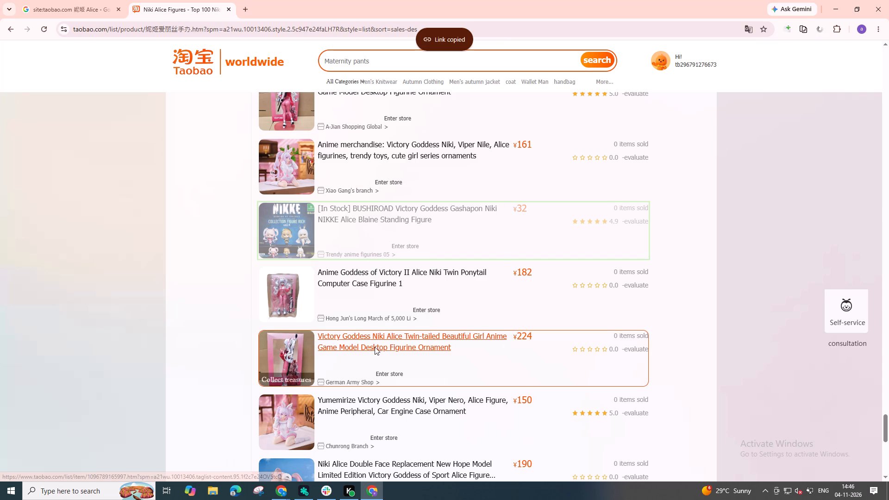
{"action": "left_click", "coordinate": [478, 290]}
{"action": "key", "text": "alt+Tab"}
{"action": "key", "text": "ctrl+v"}
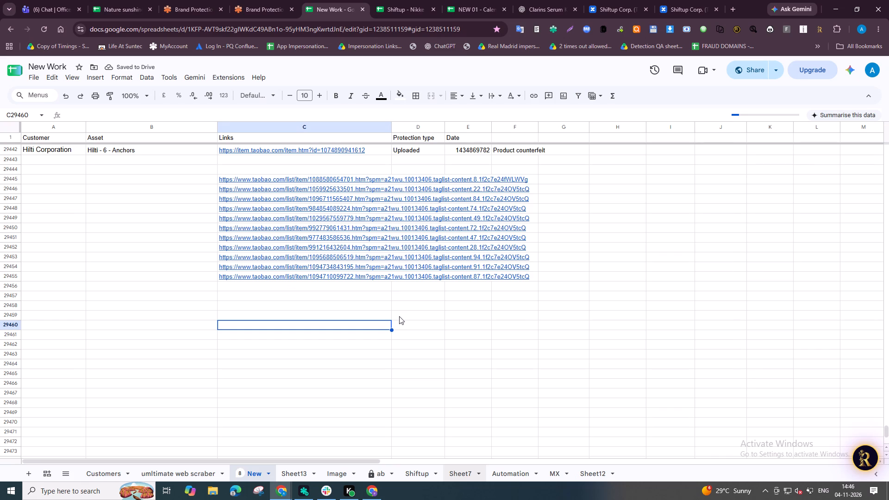
Log the link of the Collectibles store's "Articulated Alice & Niki, beautiful anime girl merchandise" listing in cell C29457 of New Work.
{"action": "key", "text": "alt+Tab"}
{"action": "scroll", "coordinate": [399, 319], "scroll_direction": "down", "scroll_amount": 3}
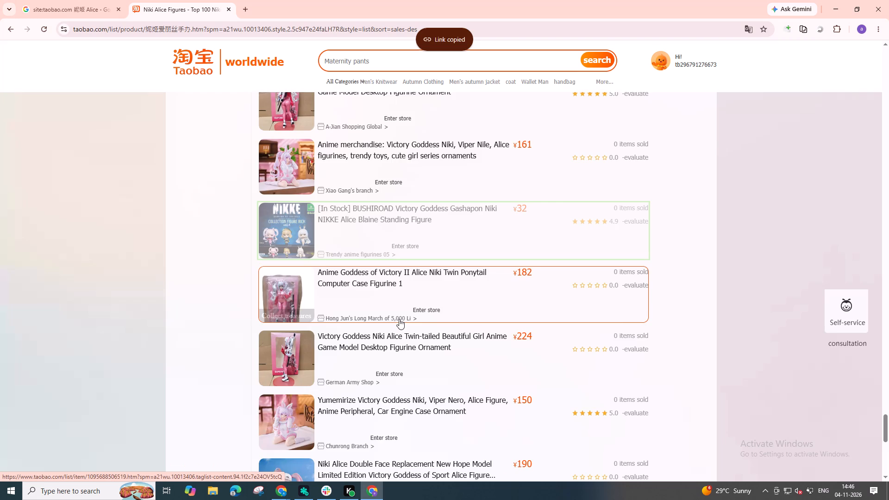
{"action": "scroll", "coordinate": [399, 319], "scroll_direction": "down", "scroll_amount": 2}
{"action": "scroll", "coordinate": [685, 289], "scroll_direction": "down", "scroll_amount": 5}
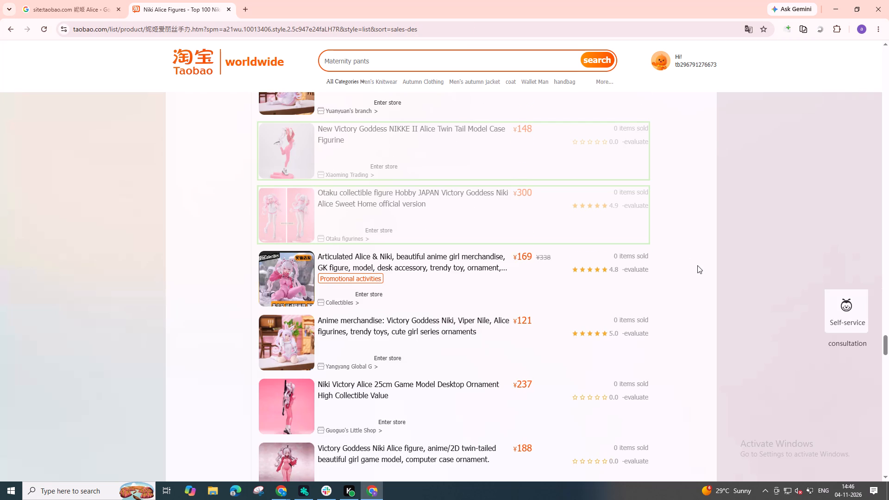
{"action": "scroll", "coordinate": [603, 305], "scroll_direction": "down", "scroll_amount": 2}
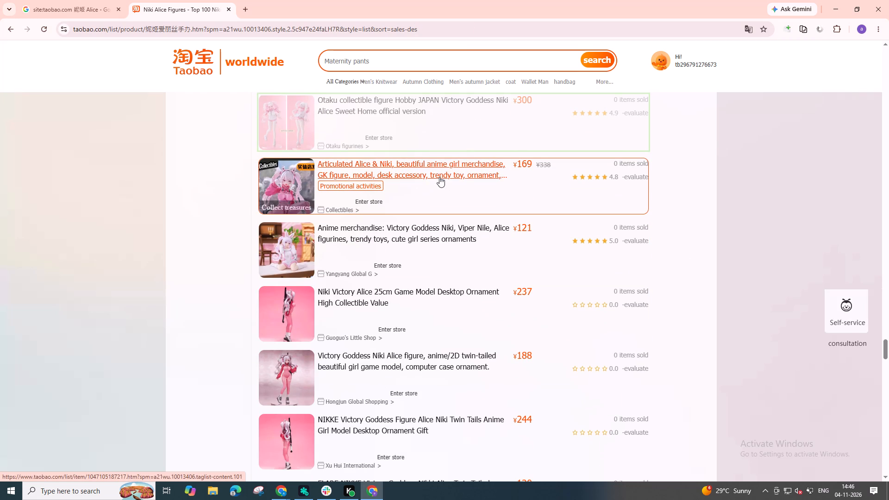
{"action": "right_click", "coordinate": [440, 175]}
{"action": "left_click", "coordinate": [491, 270]}
{"action": "key", "text": "alt+Tab"}
{"action": "left_click", "coordinate": [387, 299]}
{"action": "key", "text": "ctrl+v"}
Log the link of Guoguo's Little Shop's "Niki Victory Alice 25cm Game Model Desktop Ornament" listing in cell C29459 of New Work.
{"action": "key", "text": "alt+Tab"}
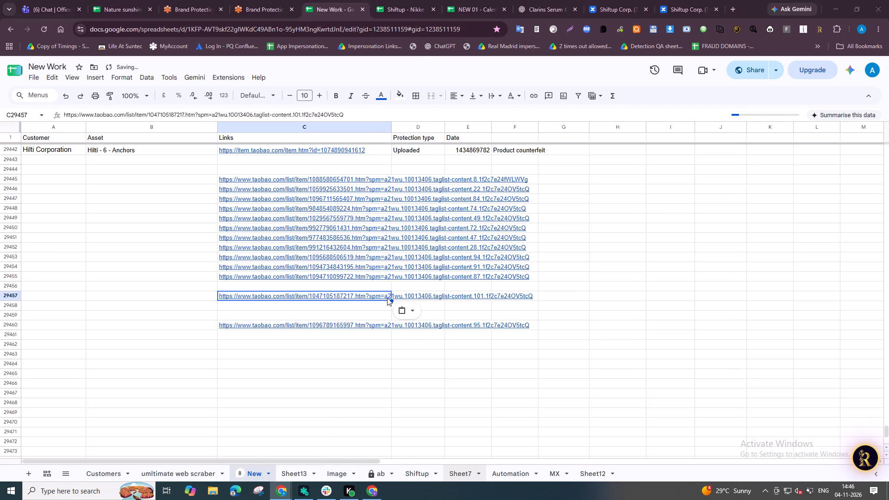
{"action": "right_click", "coordinate": [382, 302]}
{"action": "left_click", "coordinate": [436, 394]}
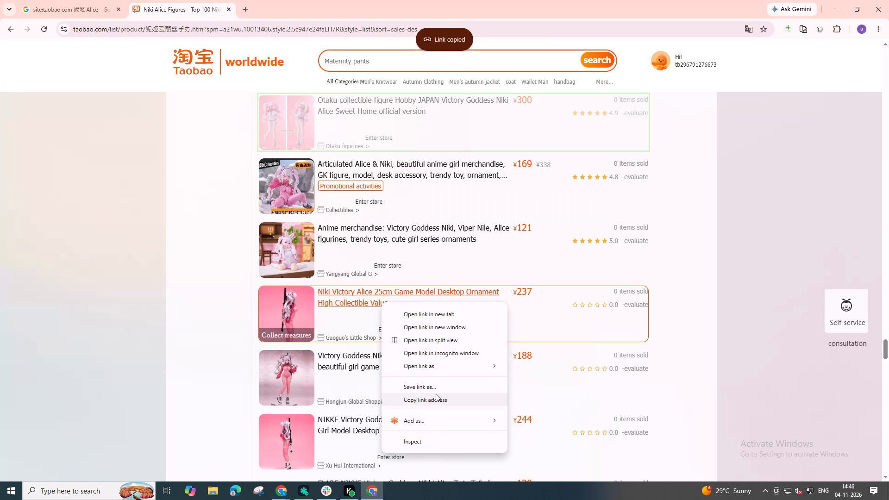
{"action": "key", "text": "alt+Tab"}
{"action": "left_click", "coordinate": [381, 312]}
{"action": "key", "text": "ctrl+v"}
{"action": "key", "text": "alt+Tab"}
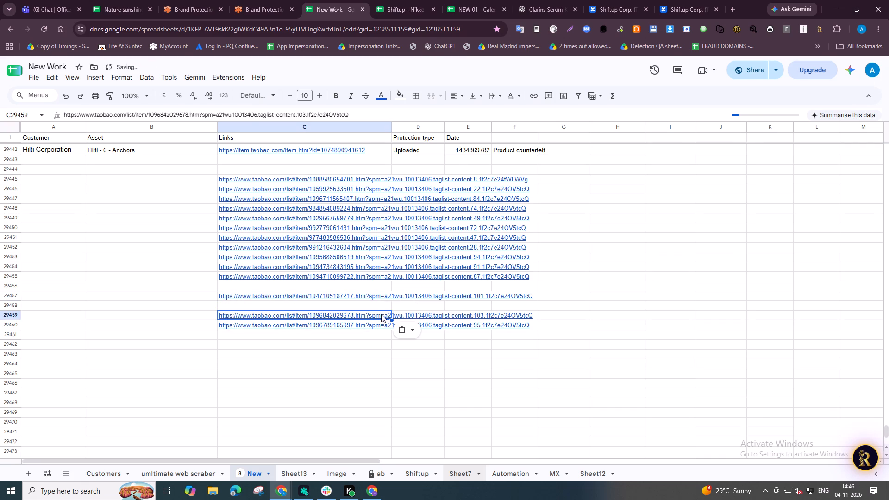
Log the link of Hongjun Global Shopping's ¥188 "Victory Goddess Niki Alice figure, anime/2D twin-tailed" listing in cell C29458 of New Work.
{"action": "right_click", "coordinate": [388, 364]}
{"action": "left_click", "coordinate": [445, 312]}
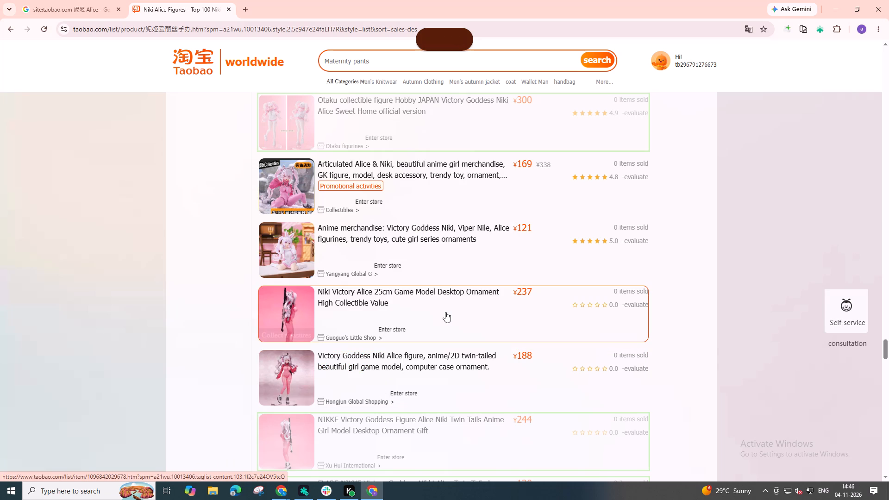
{"action": "key", "text": "alt+Tab"}
{"action": "left_click", "coordinate": [378, 302]}
{"action": "key", "text": "ctrl+v"}
{"action": "key", "text": "alt+Tab"}
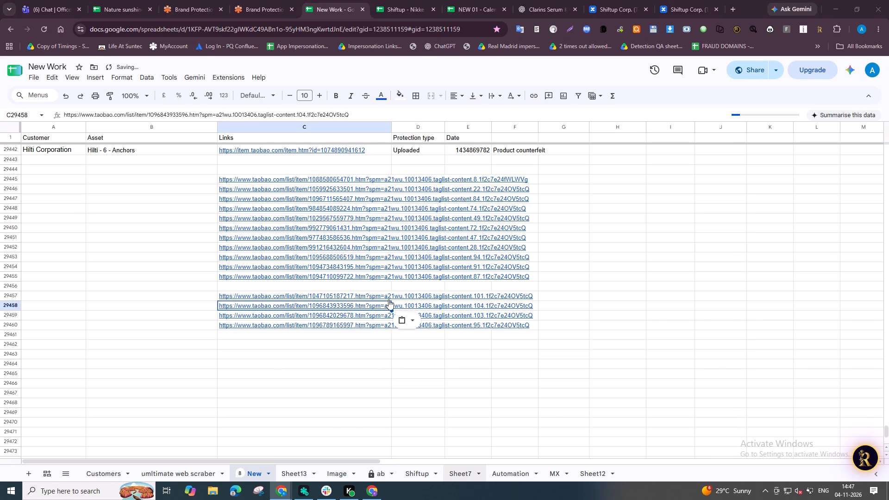
Log the link of Xiaoli Warehouse No. 1 Gy's ¥262 Sweet Home double-sided Alice figure listing in cell C29456 of New Work.
{"action": "scroll", "coordinate": [392, 301], "scroll_direction": "down", "scroll_amount": 9}
{"action": "right_click", "coordinate": [397, 268]}
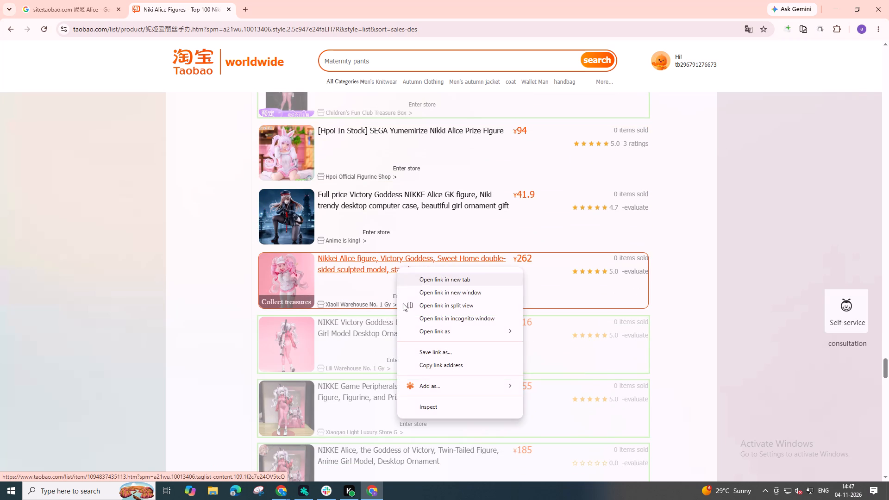
{"action": "left_click", "coordinate": [426, 362]}
{"action": "key", "text": "alt+Tab"}
{"action": "left_click", "coordinate": [372, 288]}
{"action": "key", "text": "ctrl+v"}
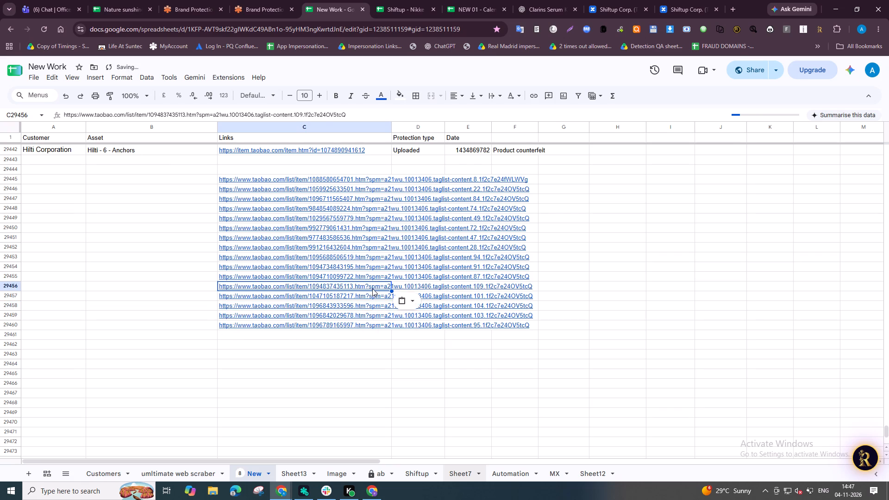
{"action": "key", "text": "alt+Tab"}
Log the link of the ¥267 "Victory Goddess Alice figure, Niki twin tails anime girl model" listing in cell C29462 of New Work.
{"action": "scroll", "coordinate": [394, 363], "scroll_direction": "down", "scroll_amount": 5}
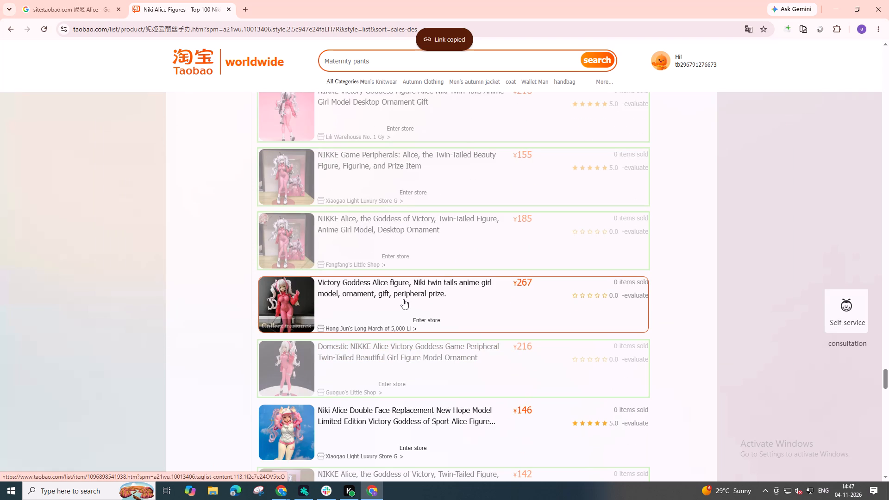
{"action": "right_click", "coordinate": [404, 296]}
{"action": "left_click", "coordinate": [434, 394]}
{"action": "key", "text": "alt+Tab"}
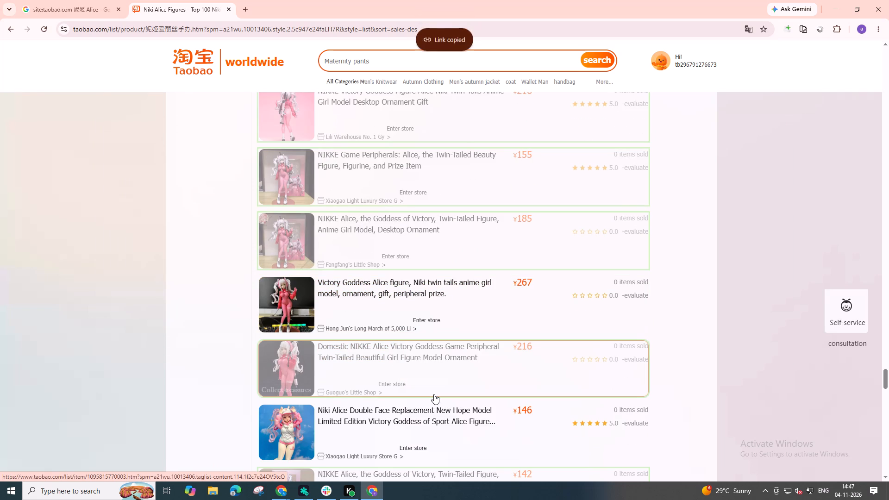
{"action": "left_click", "coordinate": [377, 346]}
{"action": "key", "text": "ctrl+v"}
{"action": "key", "text": "alt+Tab"}
Log the link of Xiaogao Light Luxury Store G's "Niki Alice Double Face Replacement New Hope Model" listing in cell C29461 of New Work.
{"action": "right_click", "coordinate": [403, 419]}
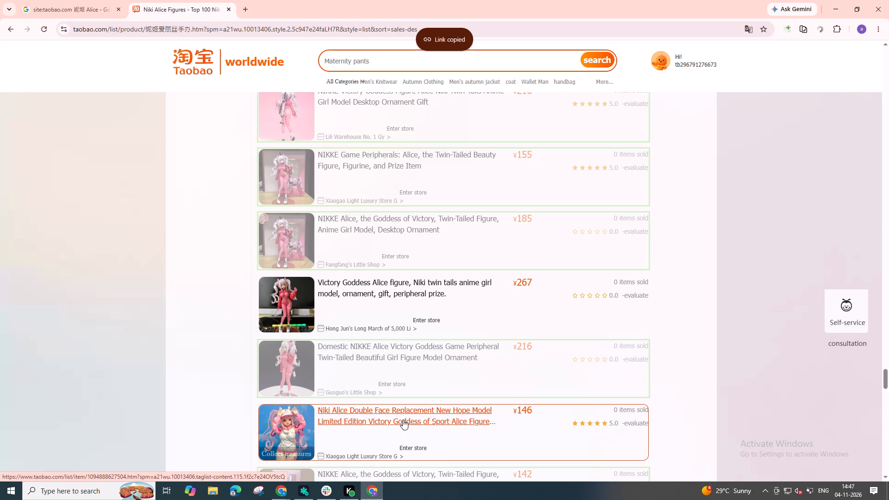
{"action": "left_click", "coordinate": [453, 365]}
{"action": "key", "text": "alt+Tab"}
{"action": "left_click", "coordinate": [381, 337]}
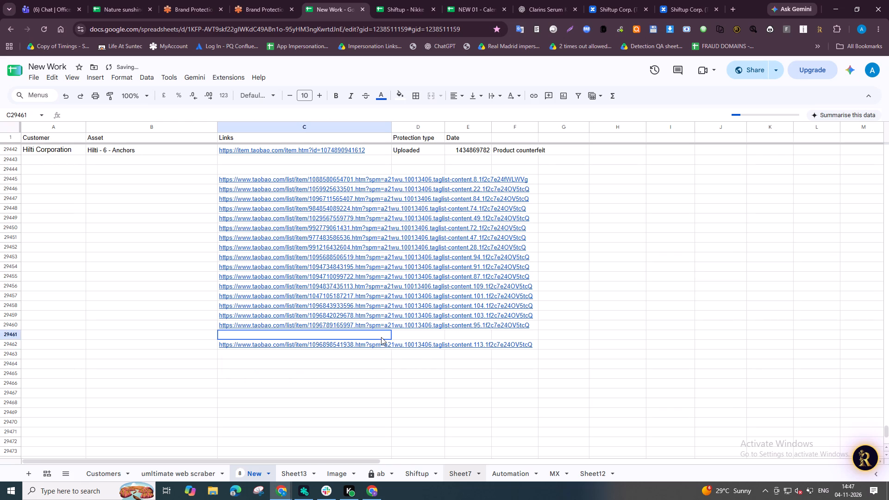
{"action": "key", "text": "ctrl+v"}
Log the link of Evergreen Shopping's "Anime Goddess of Victory II Alice Niki Twin Ponytail" listing in cell C29464 of New Work.
{"action": "left_click", "coordinate": [382, 360]}
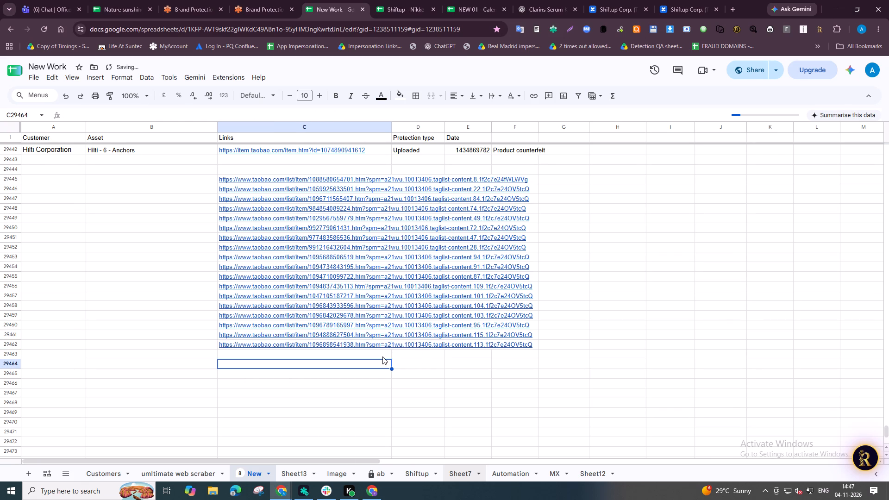
{"action": "key", "text": "alt+Tab"}
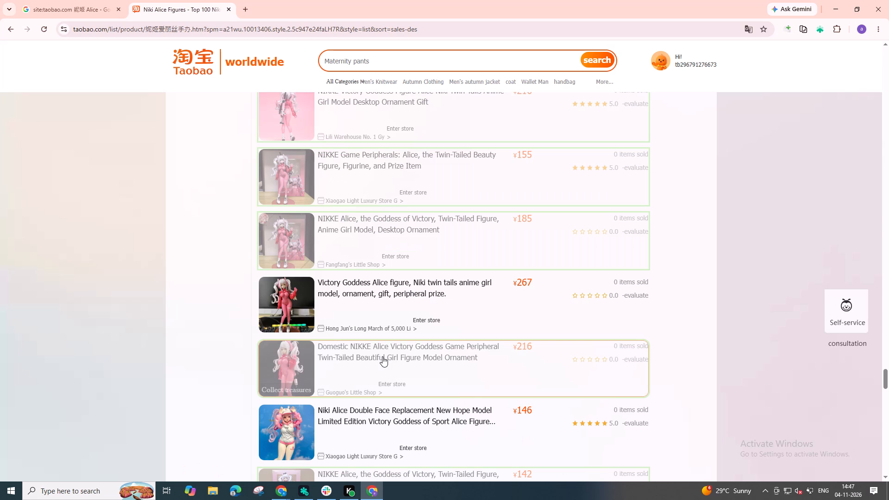
{"action": "scroll", "coordinate": [382, 356], "scroll_direction": "down", "scroll_amount": 5}
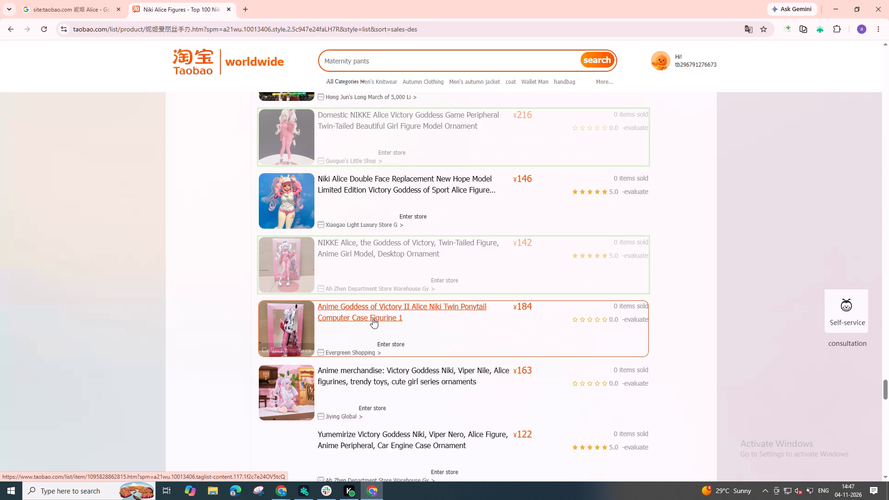
{"action": "right_click", "coordinate": [373, 318]}
{"action": "left_click", "coordinate": [453, 411]}
{"action": "key", "text": "alt+Tab"}
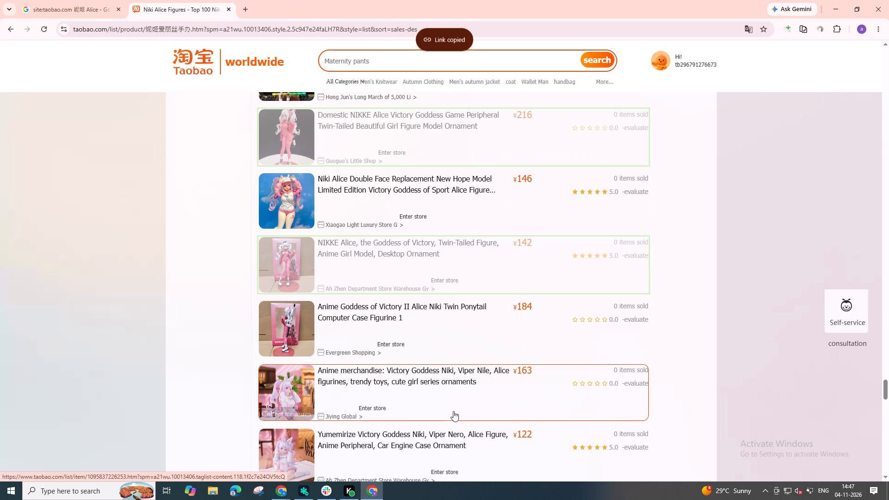
{"action": "key", "text": "ctrl+v"}
{"action": "key", "text": "alt+Tab"}
Log the link of Lirong Branch's ¥218 "Anime Goddess of Victory II Alice" box set figurine listing in cell C29463 of New Work.
{"action": "scroll", "coordinate": [389, 343], "scroll_direction": "down", "scroll_amount": 4}
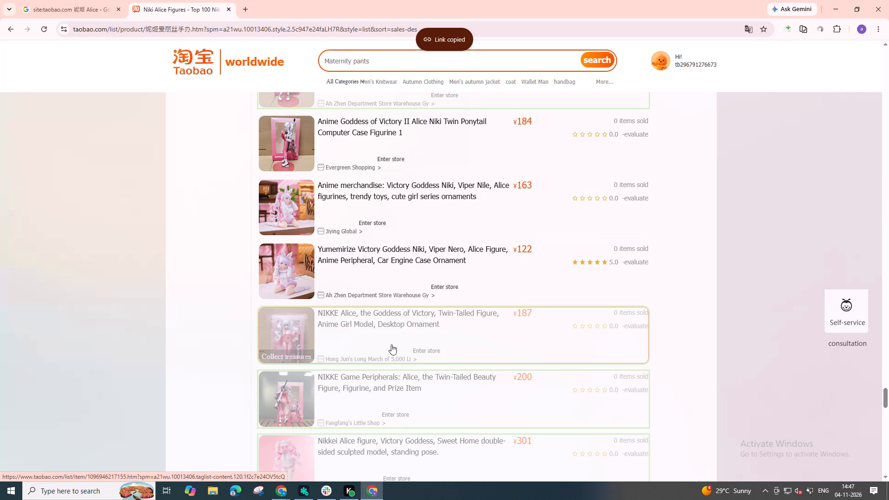
{"action": "scroll", "coordinate": [414, 326], "scroll_direction": "down", "scroll_amount": 6}
{"action": "right_click", "coordinate": [437, 241]}
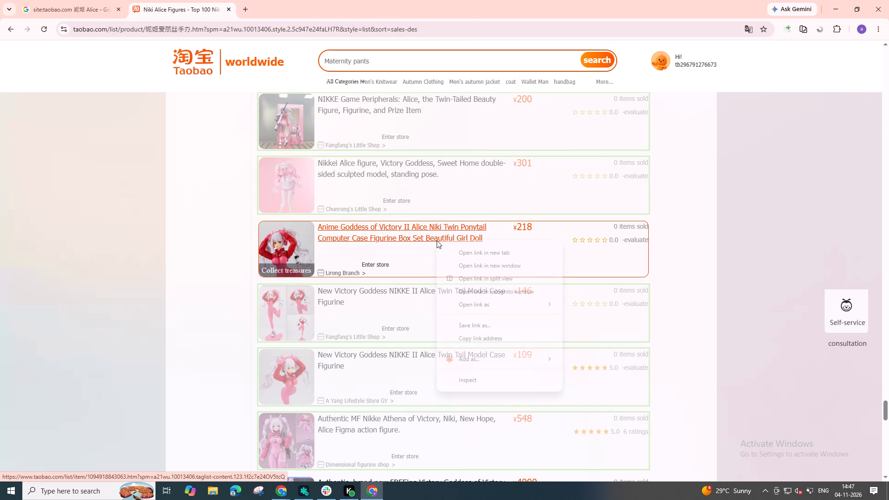
{"action": "left_click", "coordinate": [484, 343]}
{"action": "key", "text": "alt+Tab"}
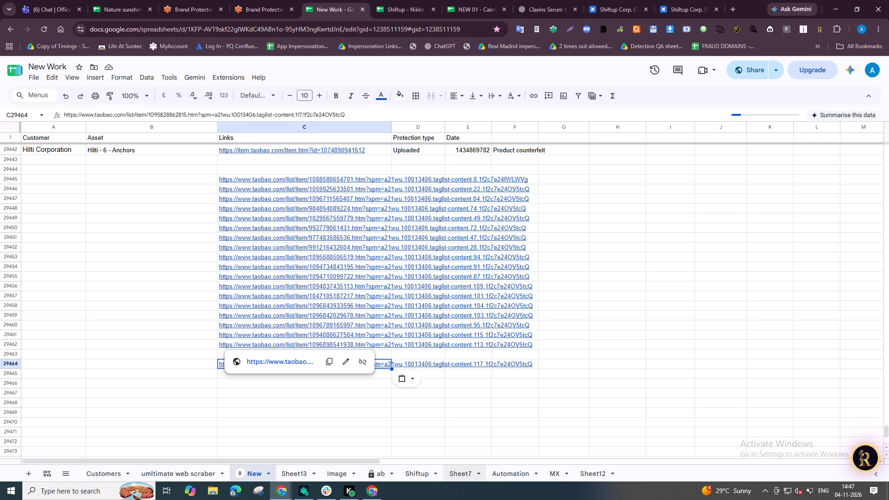
{"action": "left_click", "coordinate": [386, 356]}
{"action": "key", "text": "ctrl+v"}
Log the link of the Collectibles store's ¥168 "Articulated - Alice & Niki Bishoujo Series" listing in cell C29466 of New Work.
{"action": "left_click", "coordinate": [388, 381]}
{"action": "key", "text": "alt+Tab"}
{"action": "scroll", "coordinate": [442, 349], "scroll_direction": "down", "scroll_amount": 3}
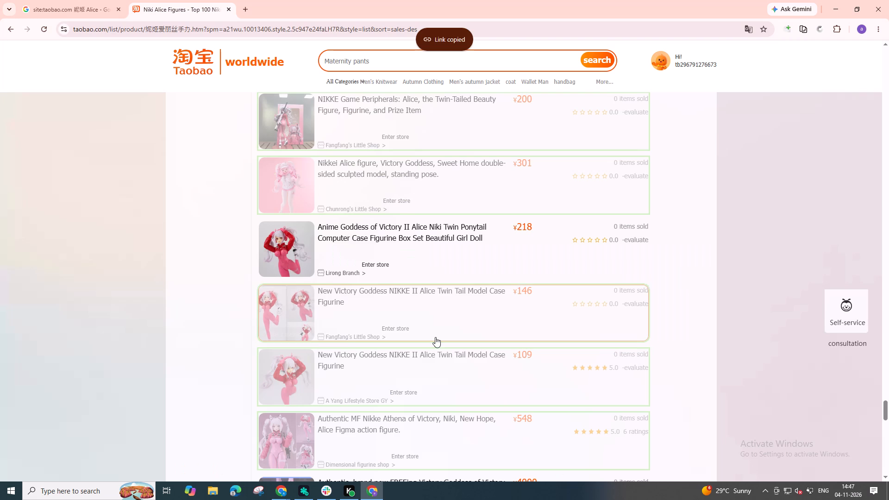
{"action": "scroll", "coordinate": [435, 337], "scroll_direction": "down", "scroll_amount": 7}
{"action": "scroll", "coordinate": [542, 306], "scroll_direction": "down", "scroll_amount": 4}
{"action": "right_click", "coordinate": [448, 231]}
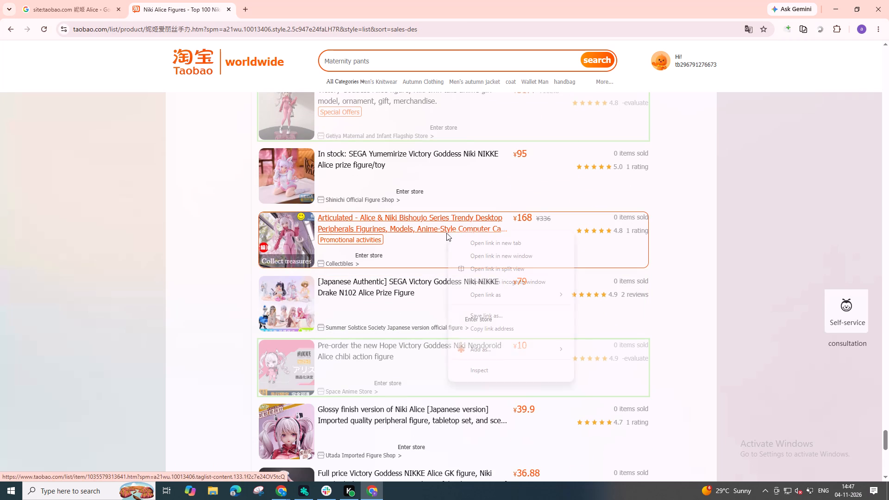
{"action": "left_click", "coordinate": [490, 325]}
{"action": "key", "text": "alt+Tab"}
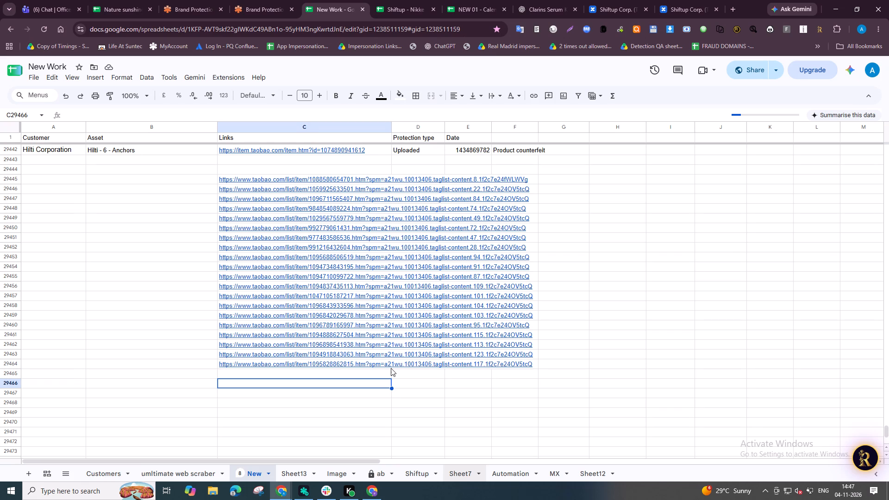
{"action": "key", "text": "ctrl+v"}
{"action": "key", "text": "alt+Tab"}
Log the link of Utada Imported Figure Shop's "Glossy finish version of Niki Alice" listing in cell C29465 of New Work.
{"action": "right_click", "coordinate": [387, 421]}
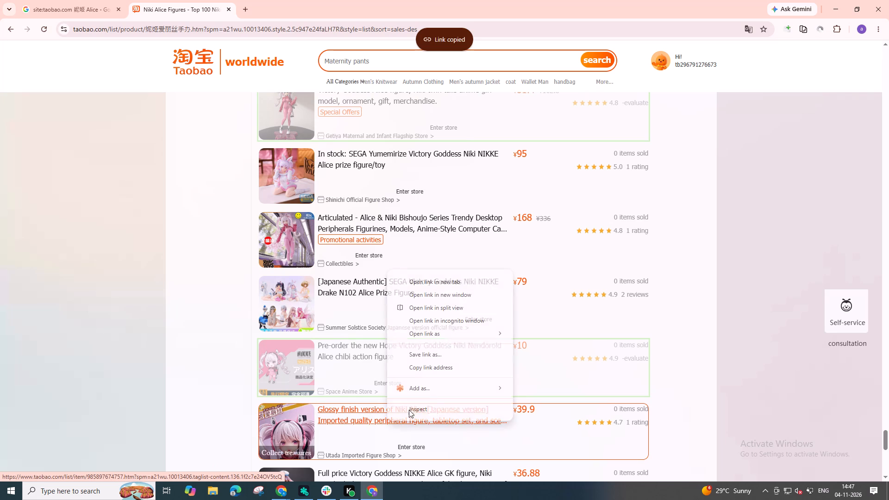
{"action": "left_click", "coordinate": [456, 369]}
{"action": "key", "text": "alt+Tab"}
{"action": "left_click", "coordinate": [385, 372]}
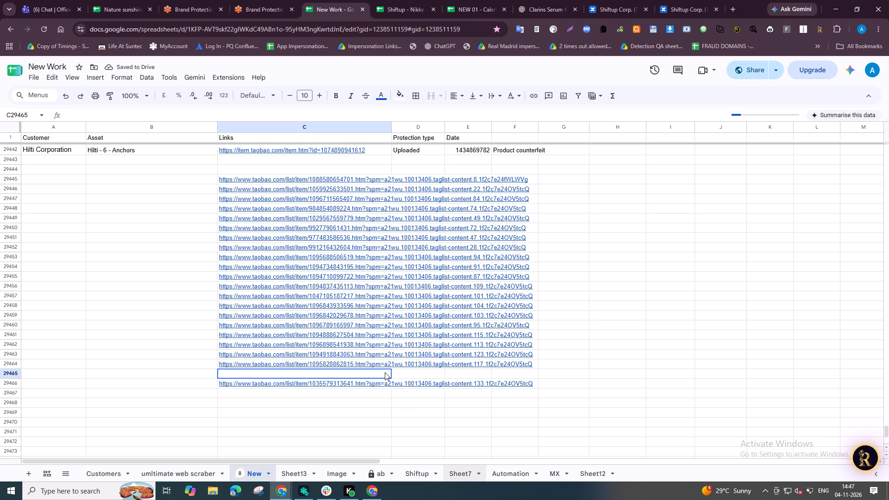
{"action": "key", "text": "ctrl+v"}
{"action": "key", "text": "alt+Tab"}
Submit Cat House's "Alice in Wonderland Bunny Girl Figure Pre-order" listing link as a Red Points incident for NIKKE Alice : Wonderland Bunny, replacing the previous link.
{"action": "scroll", "coordinate": [463, 343], "scroll_direction": "down", "scroll_amount": 4}
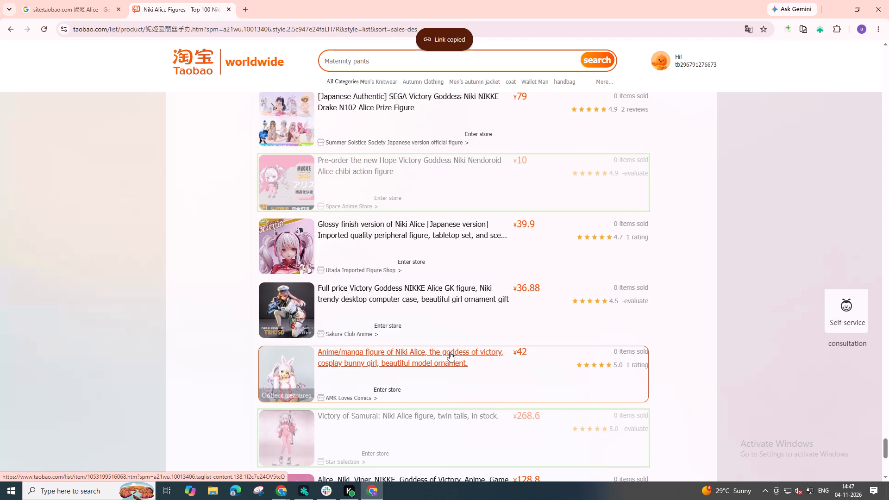
{"action": "scroll", "coordinate": [451, 352], "scroll_direction": "down", "scroll_amount": 5}
{"action": "scroll", "coordinate": [720, 314], "scroll_direction": "down", "scroll_amount": 1}
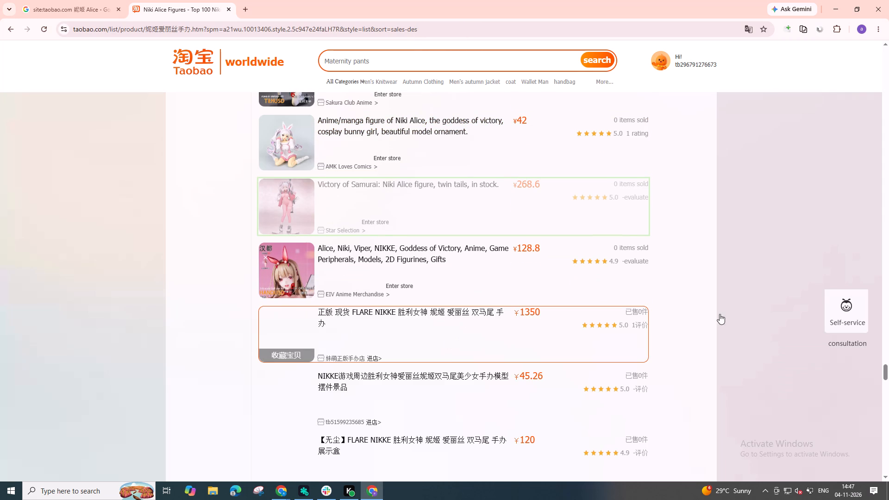
{"action": "scroll", "coordinate": [720, 314], "scroll_direction": "down", "scroll_amount": 3}
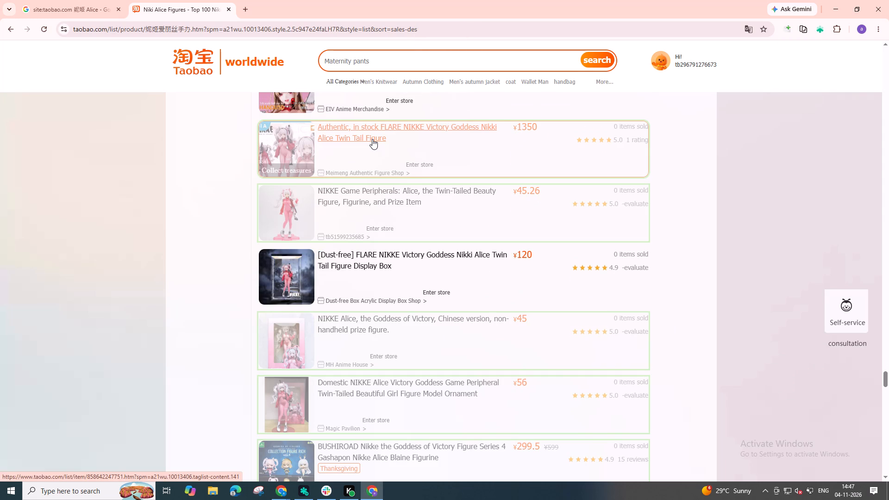
{"action": "scroll", "coordinate": [388, 338], "scroll_direction": "down", "scroll_amount": 5}
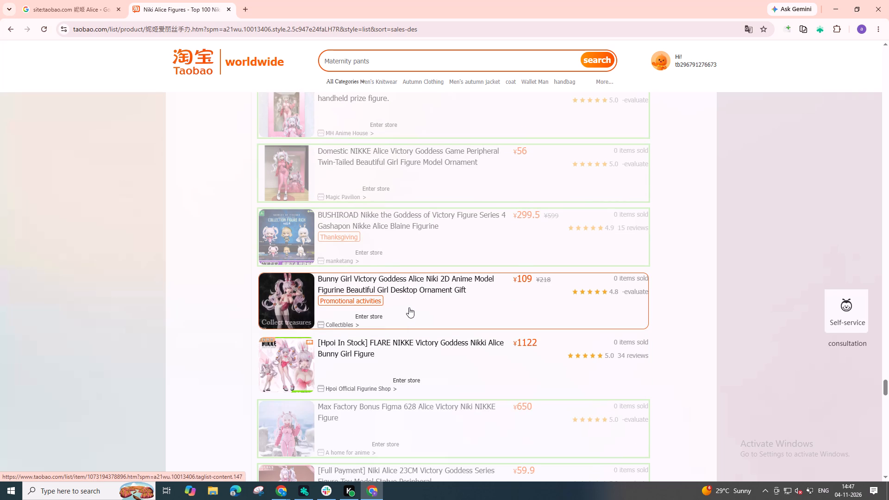
{"action": "scroll", "coordinate": [409, 307], "scroll_direction": "down", "scroll_amount": 12}
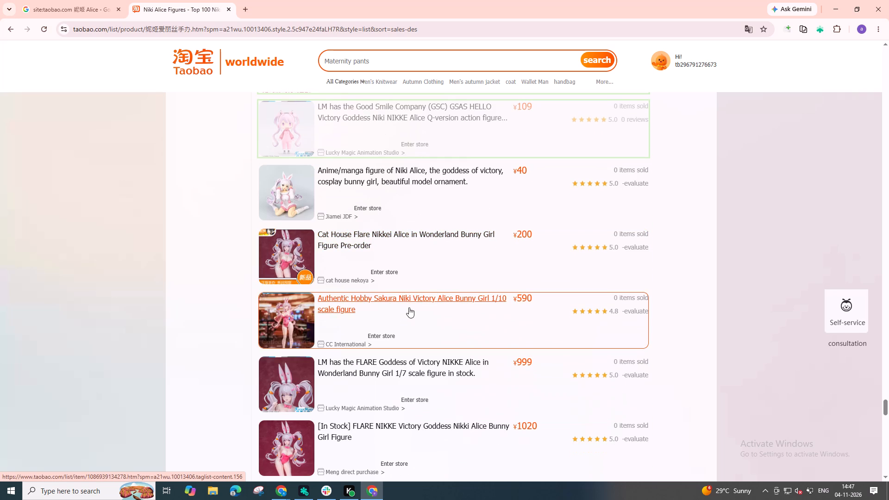
{"action": "scroll", "coordinate": [549, 277], "scroll_direction": "down", "scroll_amount": 3}
{"action": "scroll", "coordinate": [549, 277], "scroll_direction": "up", "scroll_amount": 1}
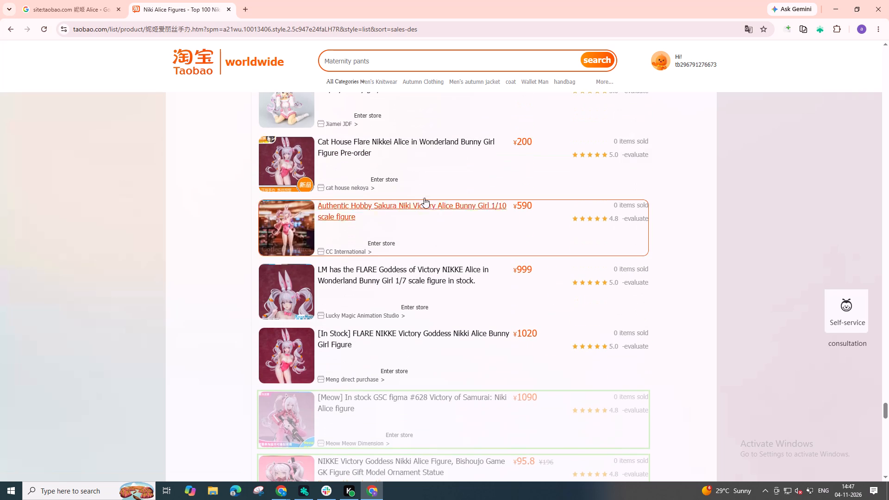
{"action": "right_click", "coordinate": [425, 149]}
{"action": "left_click", "coordinate": [480, 247]}
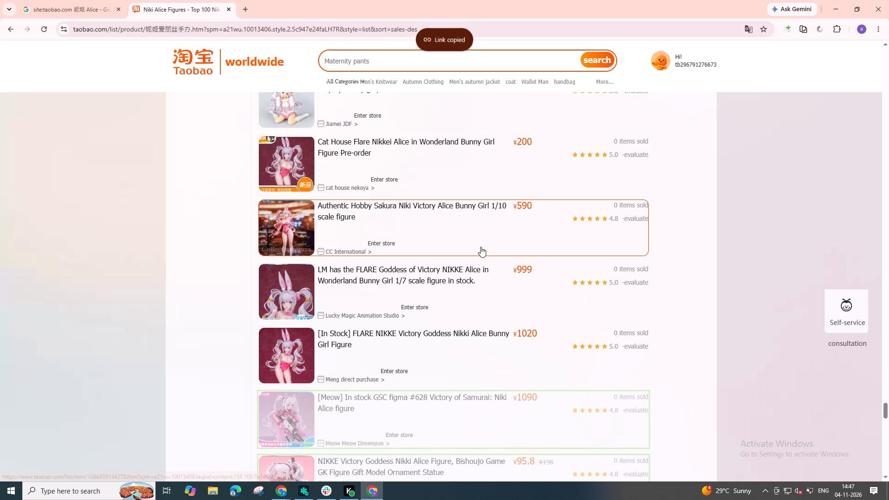
{"action": "key", "text": "alt+Tab"}
{"action": "left_click", "coordinate": [191, 0]}
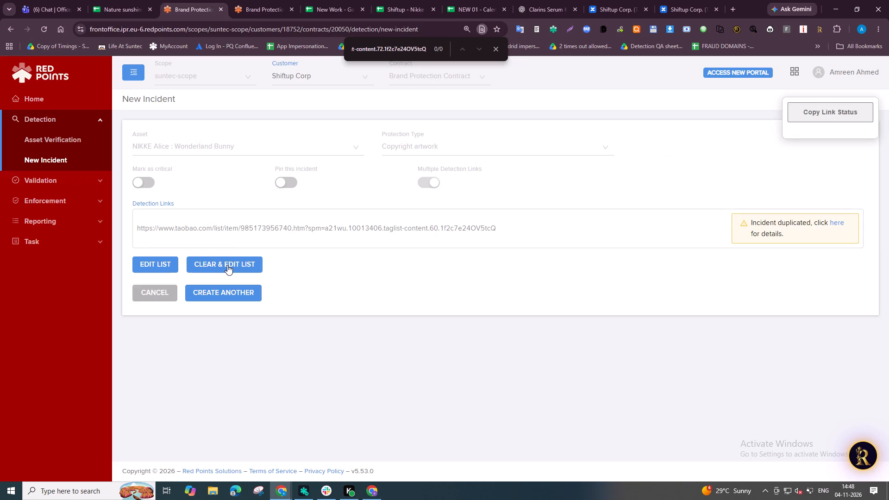
{"action": "left_click", "coordinate": [227, 265]}
{"action": "left_click", "coordinate": [232, 262]}
{"action": "key", "text": "ctrl+v"}
{"action": "left_click", "coordinate": [221, 374]}
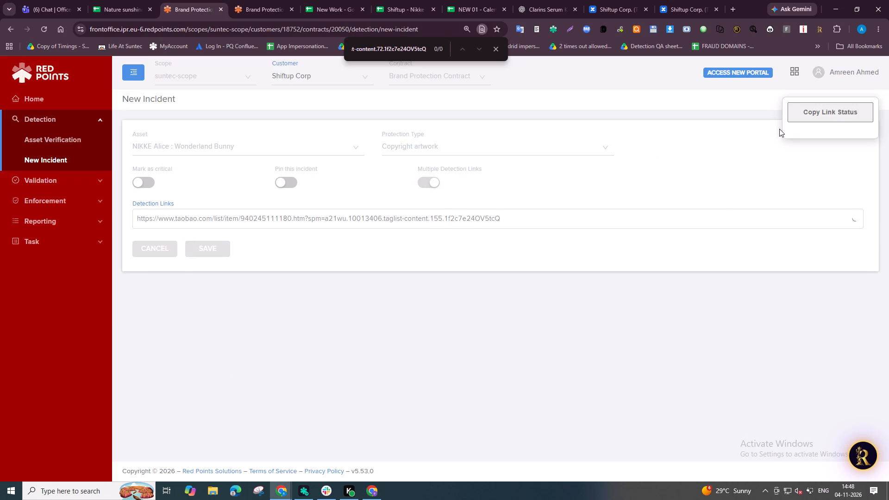
Submit Lucky Magic Animation Studio's Wonderland Bunny Girl 1/7 scale figure listing link as a Red Points incident, replacing the previous detection link.
{"action": "key", "text": "alt+Tab"}
{"action": "right_click", "coordinate": [419, 282]}
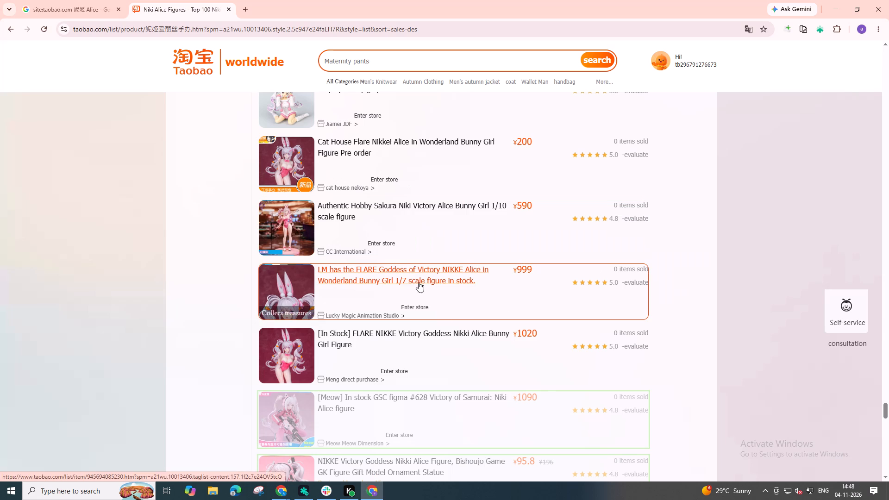
{"action": "left_click", "coordinate": [507, 378]}
{"action": "key", "text": "alt+Tab"}
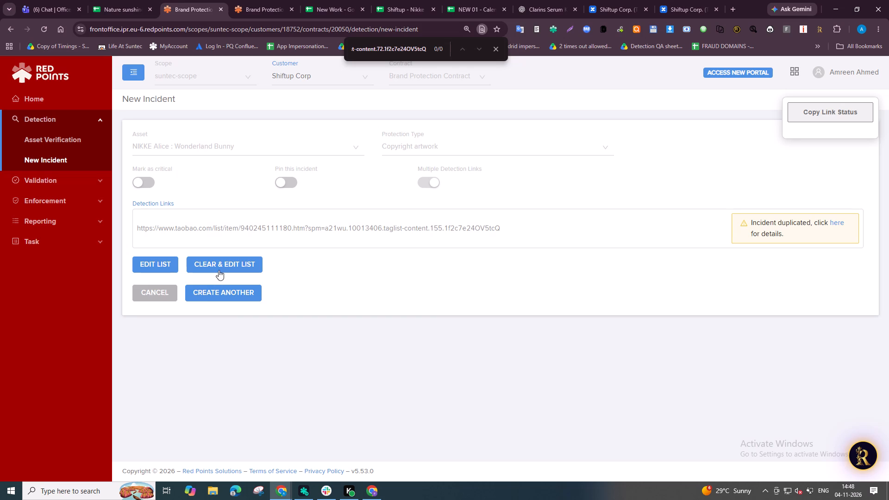
{"action": "left_click", "coordinate": [219, 270]}
{"action": "left_click", "coordinate": [221, 266]}
{"action": "key", "text": "ctrl+v"}
{"action": "left_click", "coordinate": [220, 373]}
{"action": "key", "text": "alt+Tab"}
Submit Meng direct purchase's ¥1020 "FLARE NIKKE Victory Goddess Nikki Alice Bunny Girl Figure" listing link as a Red Points incident, replacing the previous link.
{"action": "right_click", "coordinate": [352, 341]}
{"action": "left_click", "coordinate": [450, 290]}
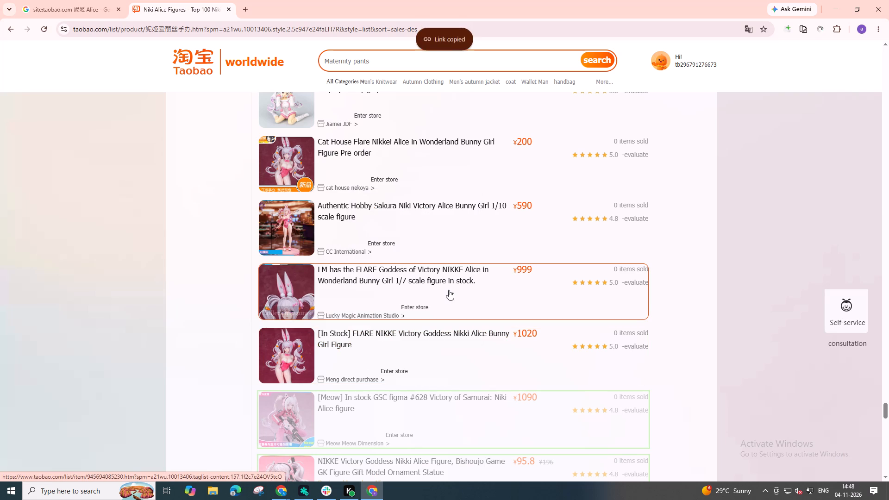
{"action": "key", "text": "alt+Tab"}
{"action": "left_click", "coordinate": [238, 264]}
{"action": "left_click", "coordinate": [238, 261]}
{"action": "key", "text": "ctrl+v"}
{"action": "left_click", "coordinate": [221, 367]}
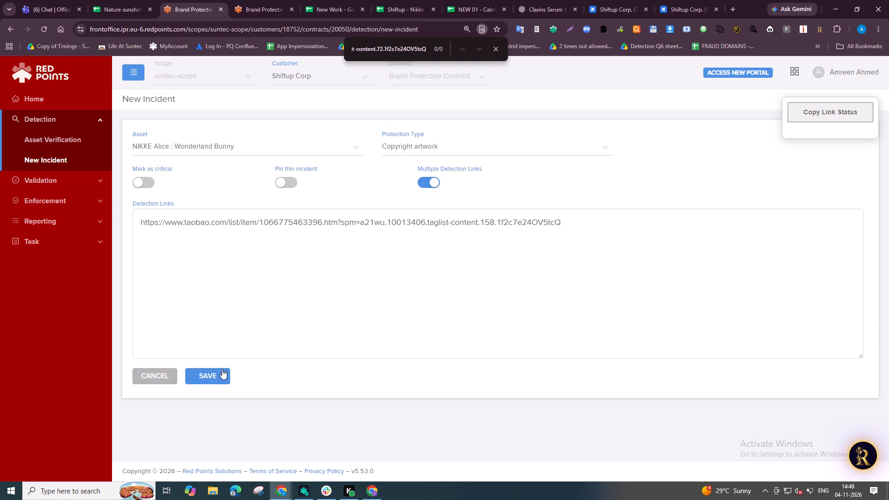
{"action": "left_click", "coordinate": [225, 369]}
{"action": "key", "text": "alt+Tab"}
Submit KUSO Hobby Shop's ¥3698 Freeing Alice Bunny Girl 1/3 scale figure listing link as a Red Points incident for NIKKE Alice : Wonderland Bunny.
{"action": "scroll", "coordinate": [390, 334], "scroll_direction": "down", "scroll_amount": 5}
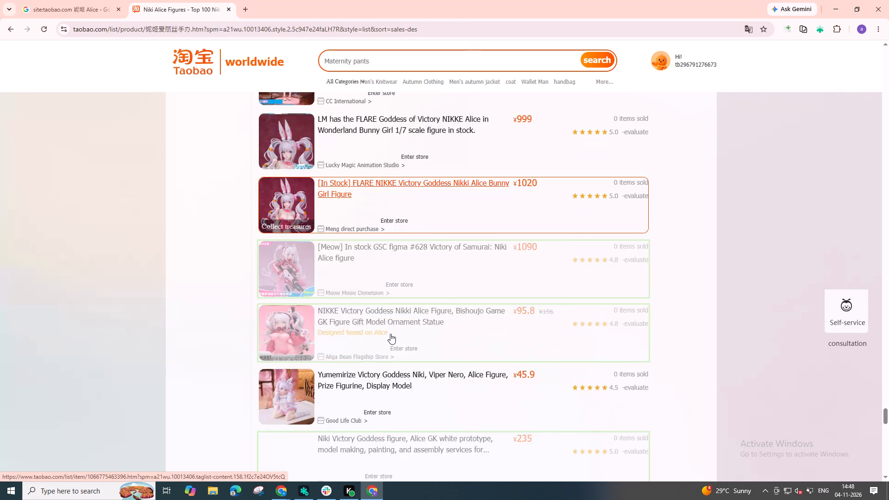
{"action": "scroll", "coordinate": [435, 311], "scroll_direction": "down", "scroll_amount": 9}
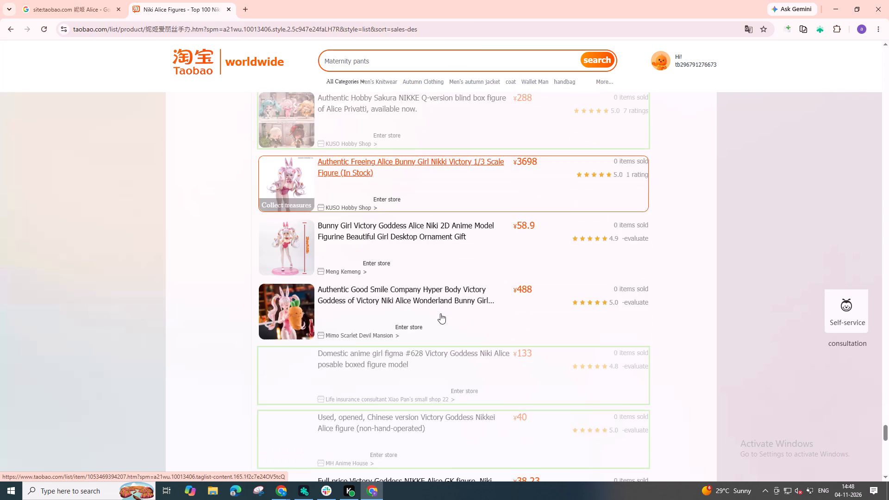
{"action": "right_click", "coordinate": [364, 144]}
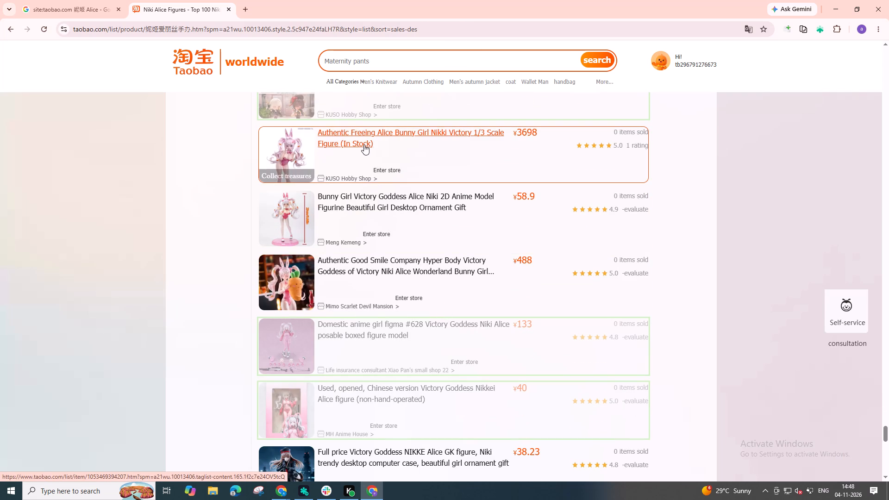
{"action": "left_click", "coordinate": [413, 239]}
{"action": "key", "text": "alt+Tab"}
{"action": "left_click", "coordinate": [244, 269]}
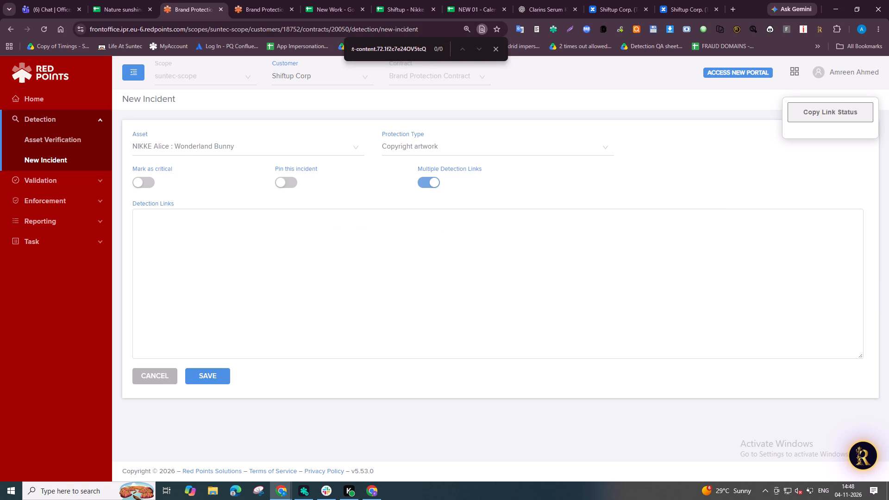
{"action": "left_click", "coordinate": [250, 262]}
{"action": "key", "text": "ctrl+v"}
{"action": "left_click", "coordinate": [219, 376]}
{"action": "key", "text": "alt+Tab"}
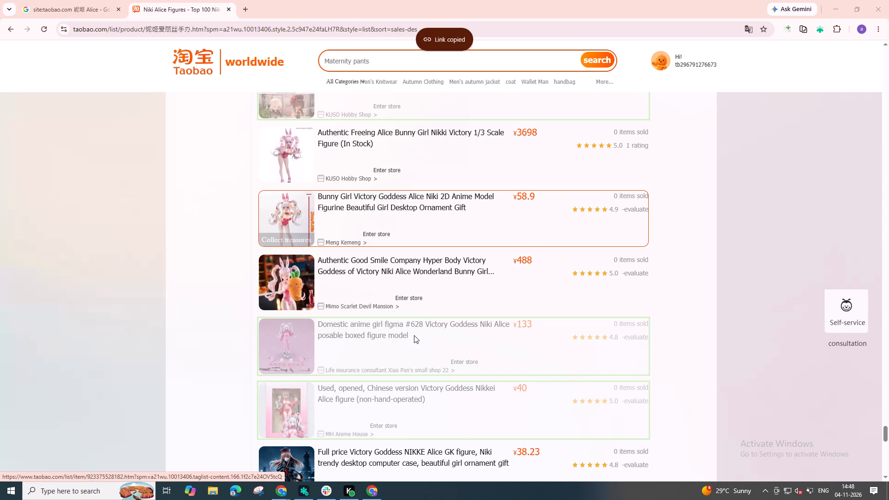
Submit Mimo Scarlet Devil Mansion's ¥488 Good Smile Company Hyper Body Alice listing link as a Red Points incident, replacing the previous detection link.
{"action": "right_click", "coordinate": [414, 268]}
{"action": "left_click", "coordinate": [443, 361]}
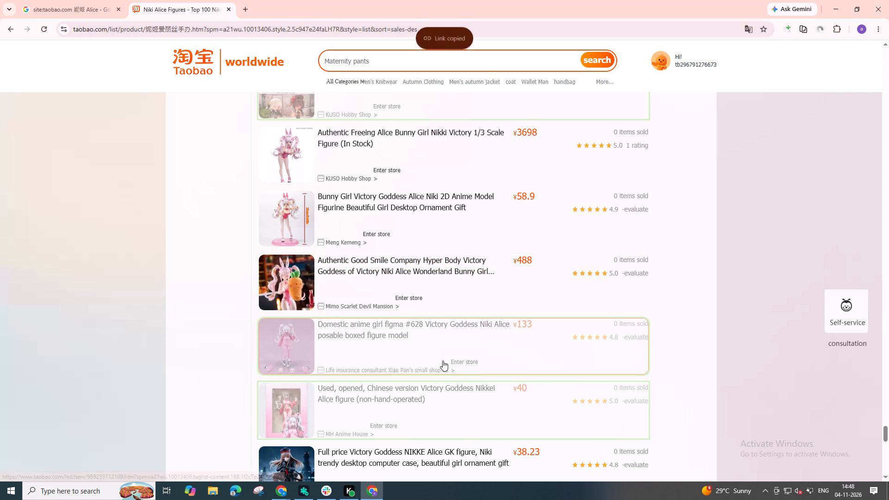
{"action": "key", "text": "alt+Tab"}
{"action": "double_click", "coordinate": [238, 265]}
{"action": "key", "text": "ctrl+v"}
{"action": "left_click", "coordinate": [222, 374]}
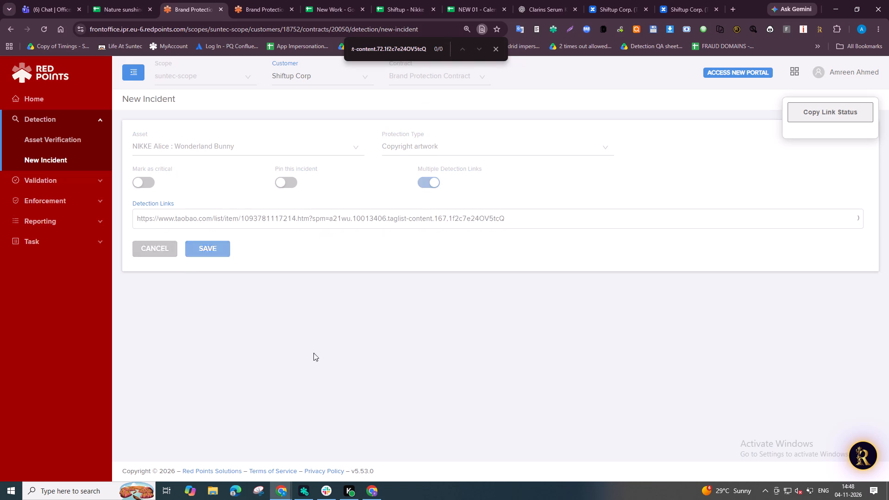
{"action": "key", "text": "alt+Tab"}
Log the link of City and Glimmer's ¥39.9 "Niki Alice [Premium Version] Series GK Model Figure" listing in cell C29467 of New Work.
{"action": "scroll", "coordinate": [425, 331], "scroll_direction": "down", "scroll_amount": 5}
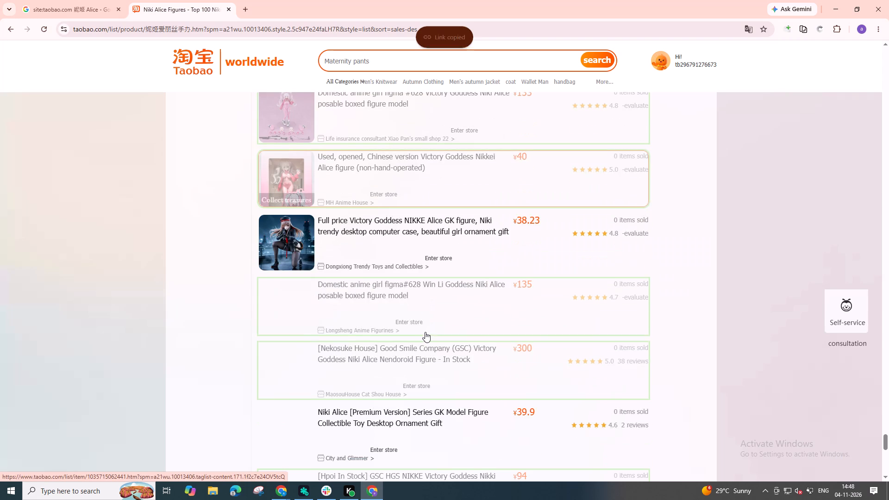
{"action": "scroll", "coordinate": [425, 332], "scroll_direction": "down", "scroll_amount": 3}
{"action": "right_click", "coordinate": [408, 286]}
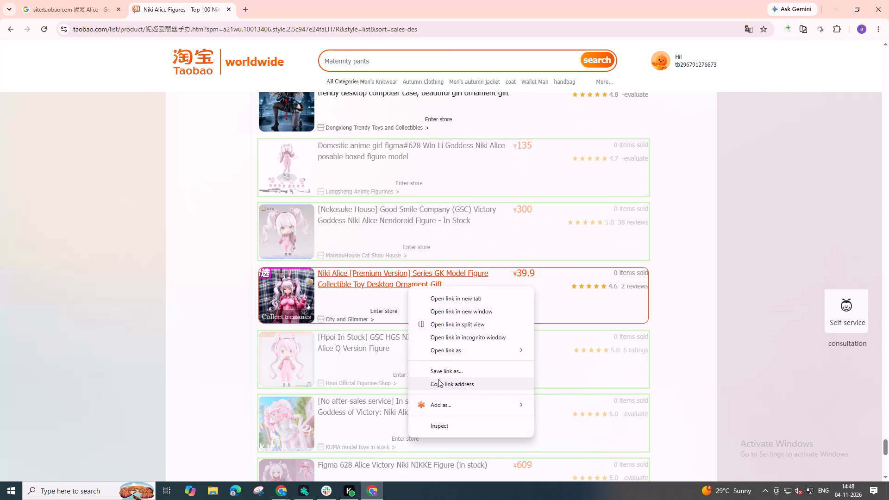
{"action": "left_click", "coordinate": [438, 379]}
{"action": "key", "text": "alt+Tab"}
{"action": "key", "text": "ctrl+f"}
{"action": "key", "text": "ctrl+v"}
{"action": "left_click", "coordinate": [332, 0]}
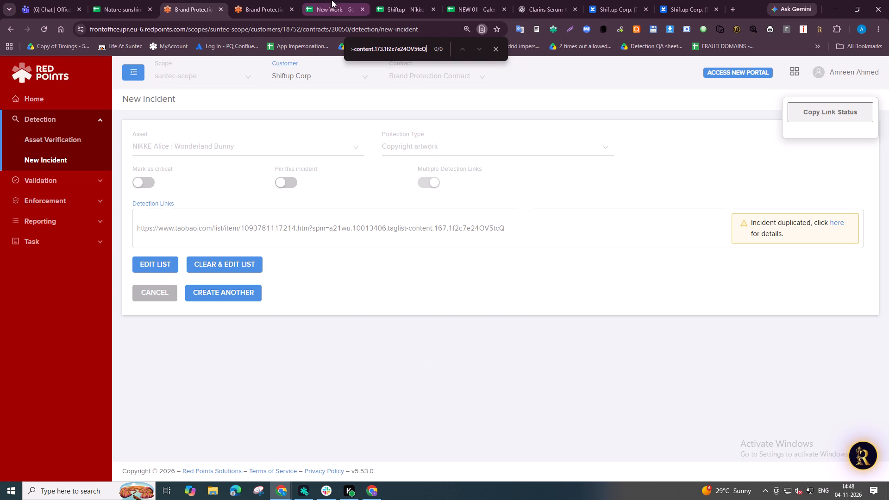
{"action": "left_click", "coordinate": [341, 394]}
{"action": "key", "text": "ctrl+v"}
{"action": "left_click", "coordinate": [340, 410]}
{"action": "key", "text": "alt+Tab"}
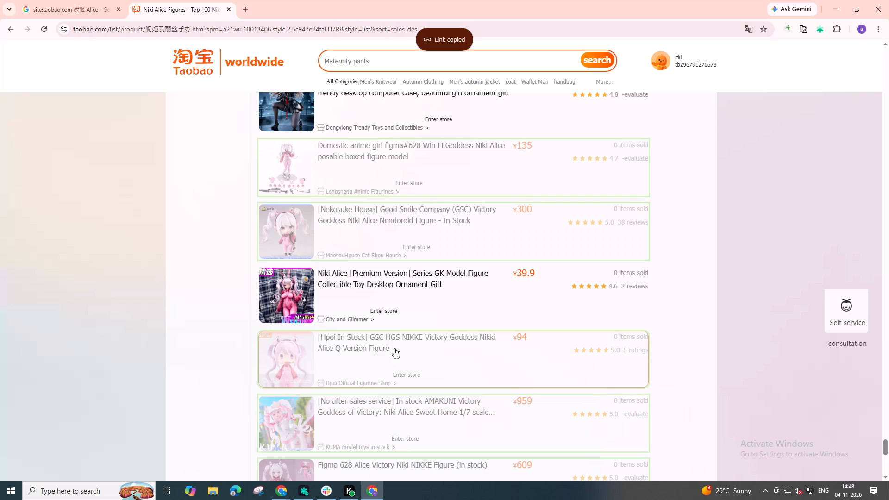
Log the link of Hagiji Anime Club's ¥57 "Goddess Alice Niki Twin-Tailed Figurine Model Ornament" listing in cell C29469 of New Work.
{"action": "scroll", "coordinate": [422, 338], "scroll_direction": "down", "scroll_amount": 6}
{"action": "scroll", "coordinate": [583, 281], "scroll_direction": "down", "scroll_amount": 2}
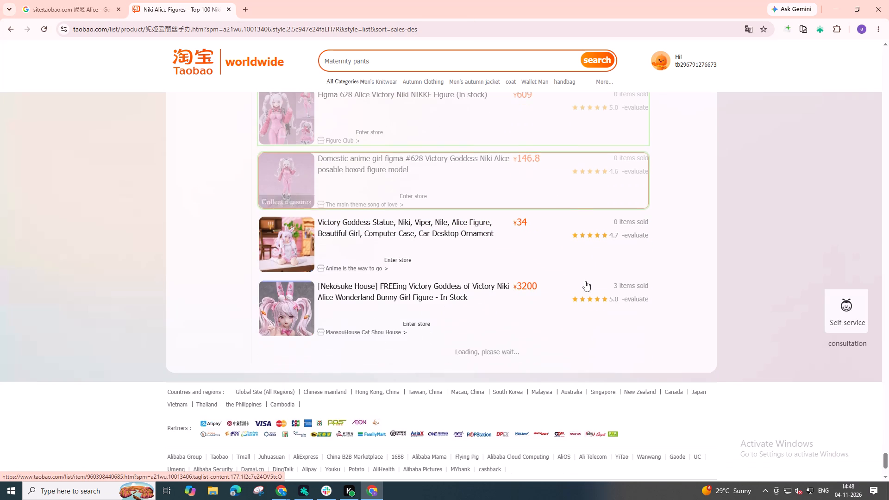
{"action": "scroll", "coordinate": [587, 280], "scroll_direction": "down", "scroll_amount": 2}
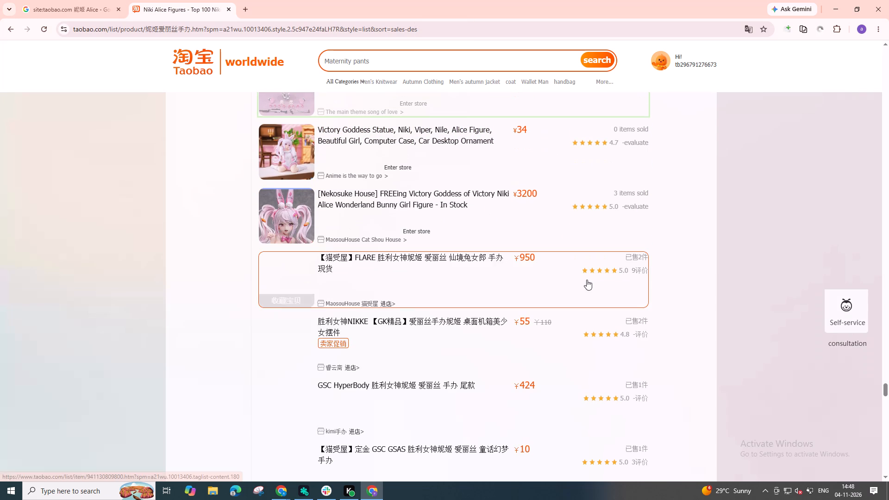
{"action": "scroll", "coordinate": [717, 290], "scroll_direction": "down", "scroll_amount": 8}
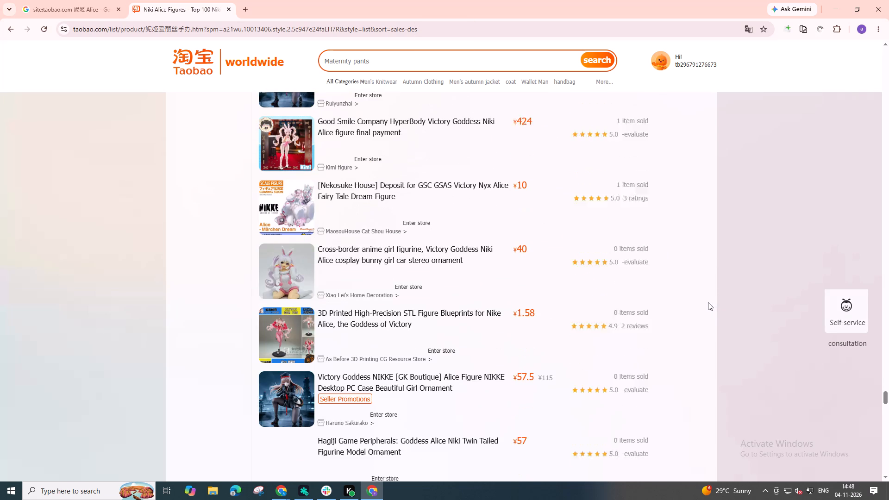
{"action": "scroll", "coordinate": [708, 302], "scroll_direction": "down", "scroll_amount": 2}
{"action": "right_click", "coordinate": [380, 125]}
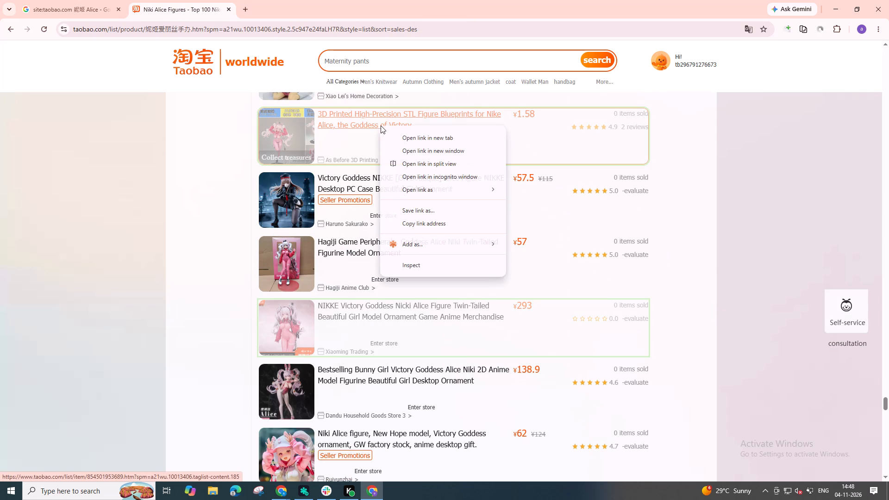
{"action": "right_click", "coordinate": [345, 249]}
{"action": "left_click", "coordinate": [395, 345]}
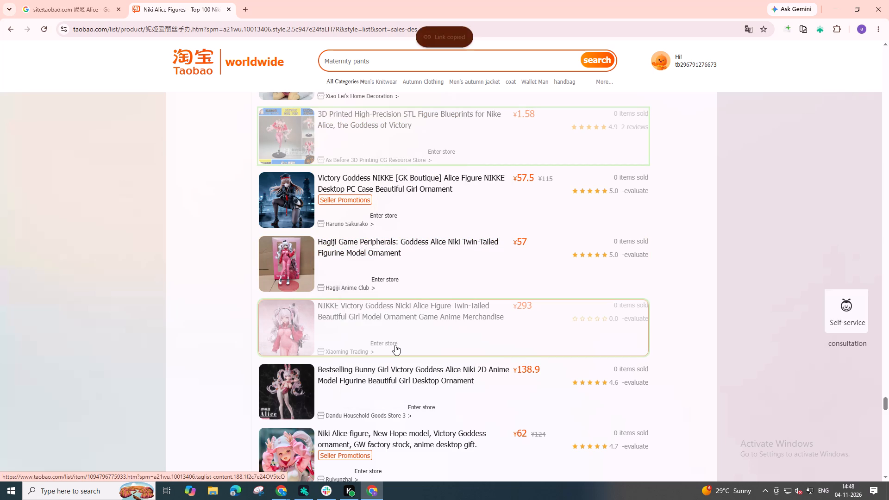
{"action": "key", "text": "alt+Tab"}
{"action": "left_click", "coordinate": [355, 0]}
{"action": "key", "text": "ctrl+v"}
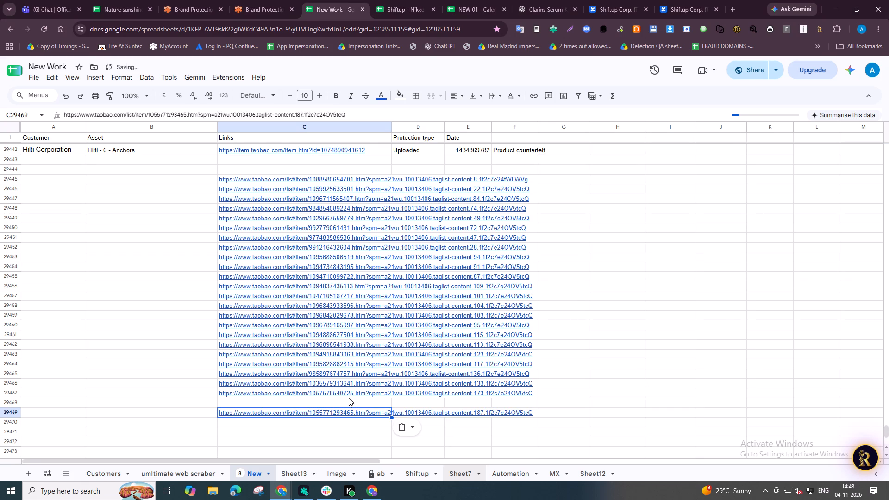
{"action": "key", "text": "alt+Tab"}
Log the link of Ruiyunzhai's ¥62 "Niki Alice figure, New Hope model" listing in cell C29468 of New Work, keeping the link in C29467.
{"action": "scroll", "coordinate": [398, 431], "scroll_direction": "down", "scroll_amount": 4}
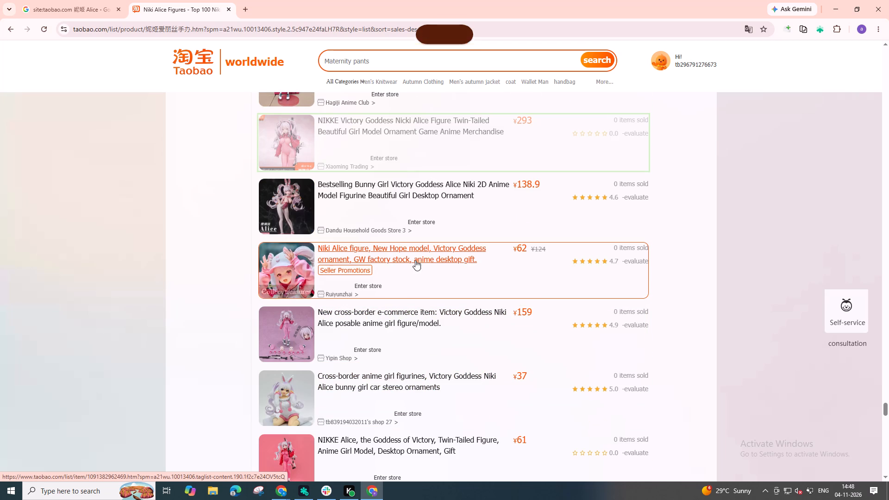
{"action": "right_click", "coordinate": [416, 260]}
{"action": "left_click", "coordinate": [483, 353]}
{"action": "key", "text": "alt+Tab"}
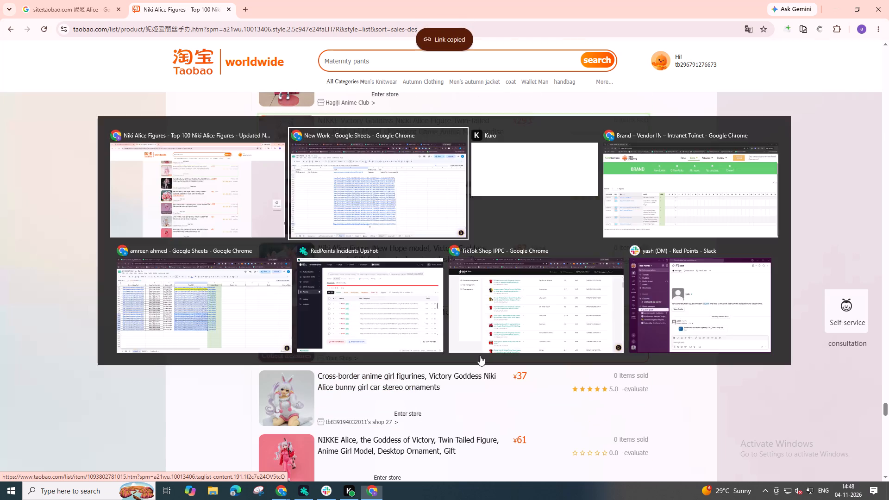
{"action": "left_click", "coordinate": [388, 398]}
{"action": "key", "text": "ctrl+v"}
{"action": "key", "text": "ctrl+z"}
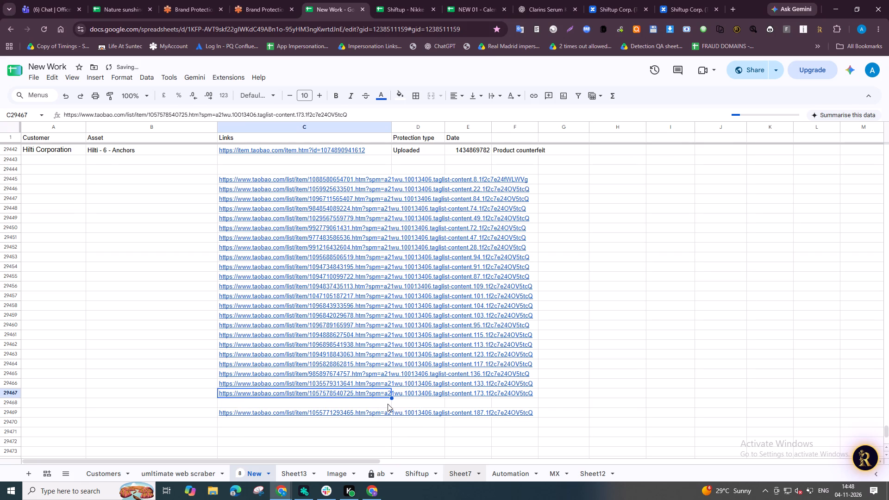
{"action": "left_click", "coordinate": [388, 405]}
{"action": "key", "text": "ctrl+v"}
{"action": "key", "text": "alt+Tab"}
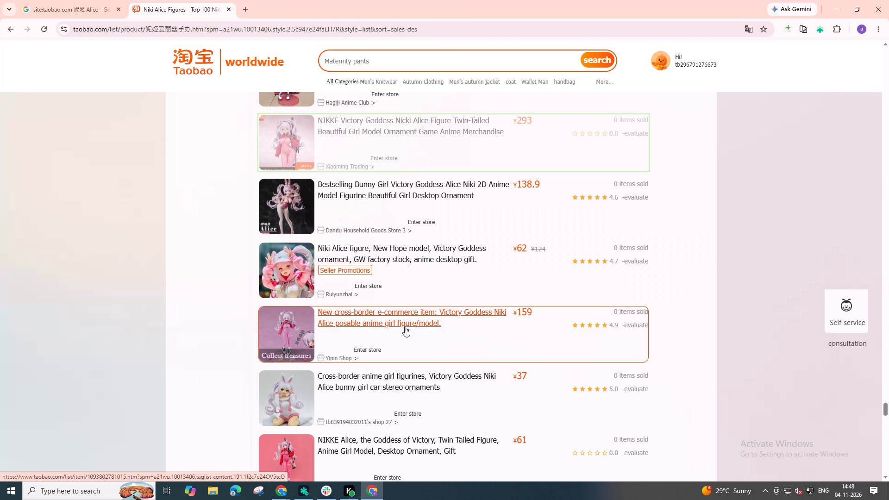
Log the link of Yipin Shop's ¥159 posable Victory Goddess Niki Alice figure listing in cell C29470 of New Work.
{"action": "right_click", "coordinate": [420, 318]}
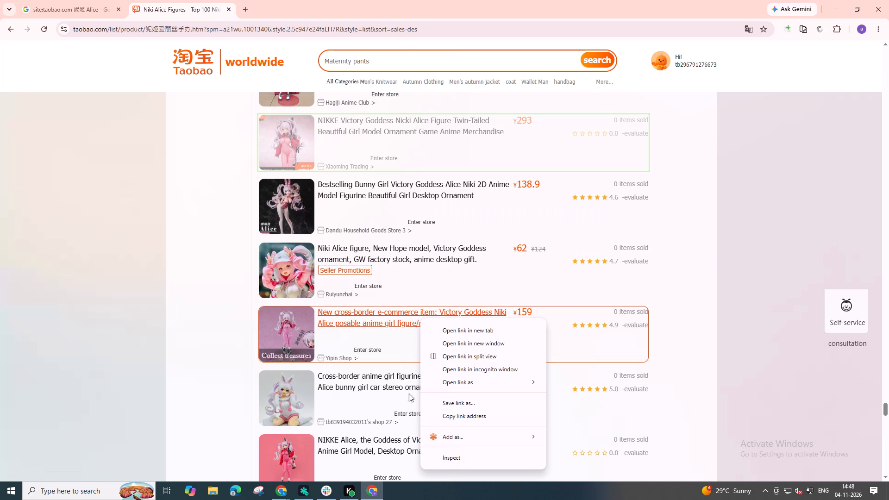
{"action": "left_click", "coordinate": [456, 413]}
{"action": "key", "text": "alt+Tab"}
{"action": "scroll", "coordinate": [431, 313], "scroll_direction": "down", "scroll_amount": 2}
{"action": "left_click", "coordinate": [382, 329]}
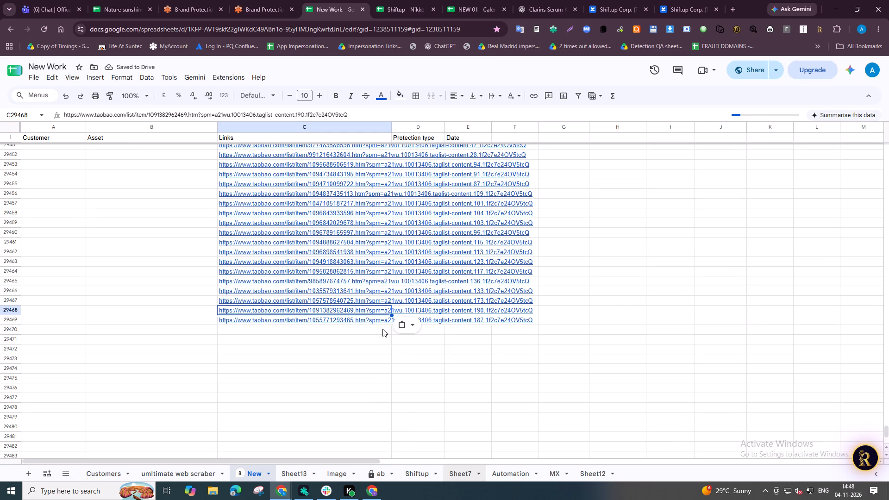
{"action": "key", "text": "ctrl+v"}
{"action": "key", "text": "alt+Tab"}
Log the link of Micro-supermarket's ¥61 "NIKKE Alice, the Goddess of Victory, Twin-Tailed Figure" listing in cell C29471 of New Work.
{"action": "scroll", "coordinate": [406, 430], "scroll_direction": "down", "scroll_amount": 3}
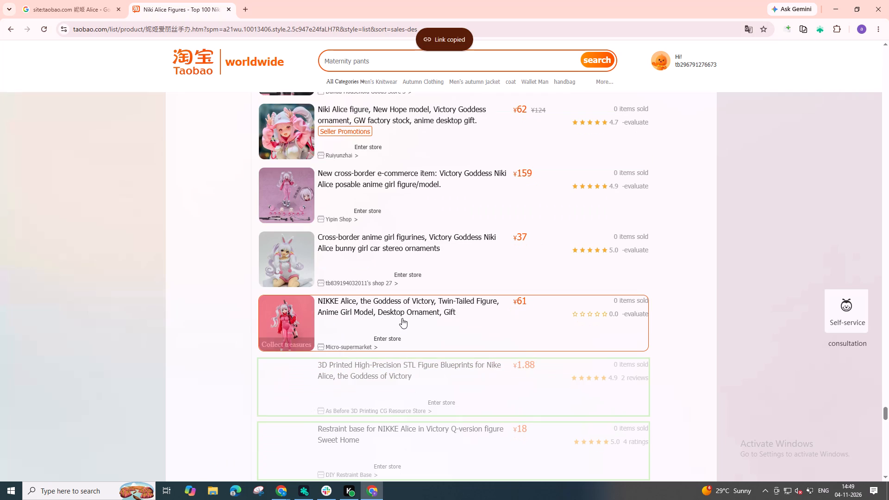
{"action": "right_click", "coordinate": [402, 318]}
{"action": "left_click", "coordinate": [432, 414]}
{"action": "key", "text": "alt+Tab"}
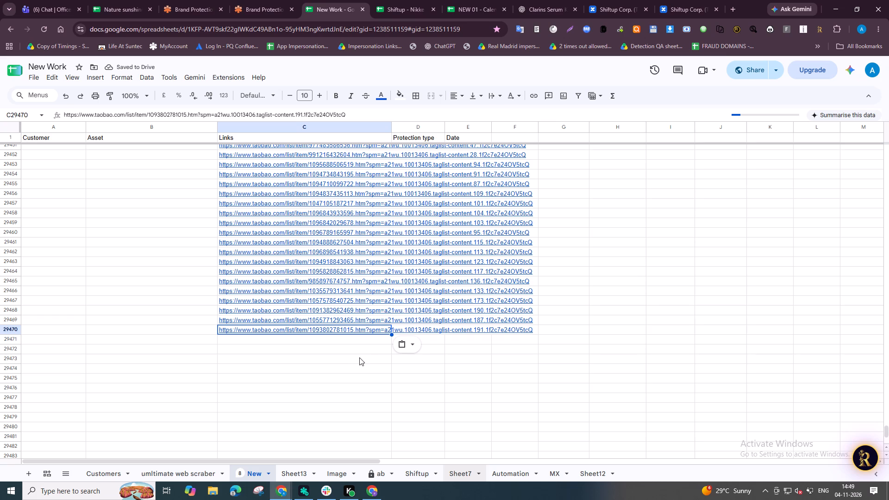
{"action": "left_click", "coordinate": [364, 341]}
{"action": "key", "text": "ctrl+v"}
{"action": "key", "text": "alt+Tab"}
Log the link of Golden Anime City's ¥55 "Victory Goddess Niki Alice Twin-tailed Beautiful Girl" desktop figurine listing in cell C29472 of New Work.
{"action": "scroll", "coordinate": [397, 331], "scroll_direction": "down", "scroll_amount": 5}
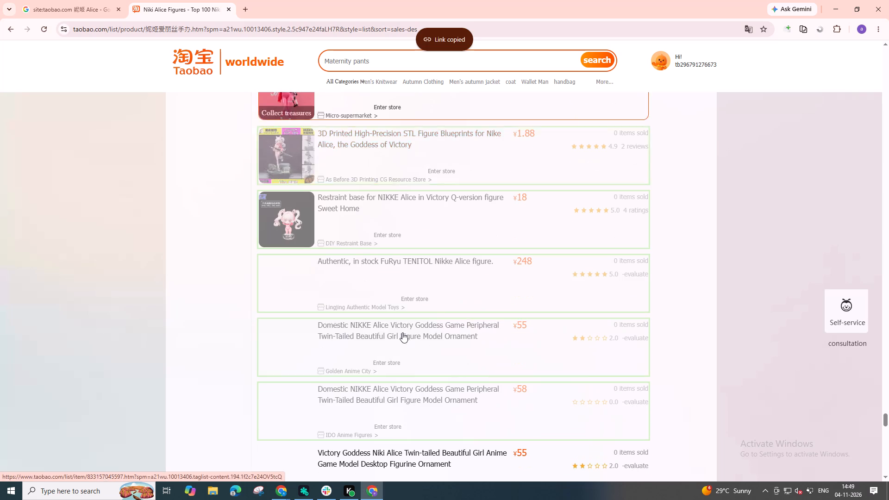
{"action": "scroll", "coordinate": [394, 324], "scroll_direction": "down", "scroll_amount": 4}
{"action": "right_click", "coordinate": [404, 279]}
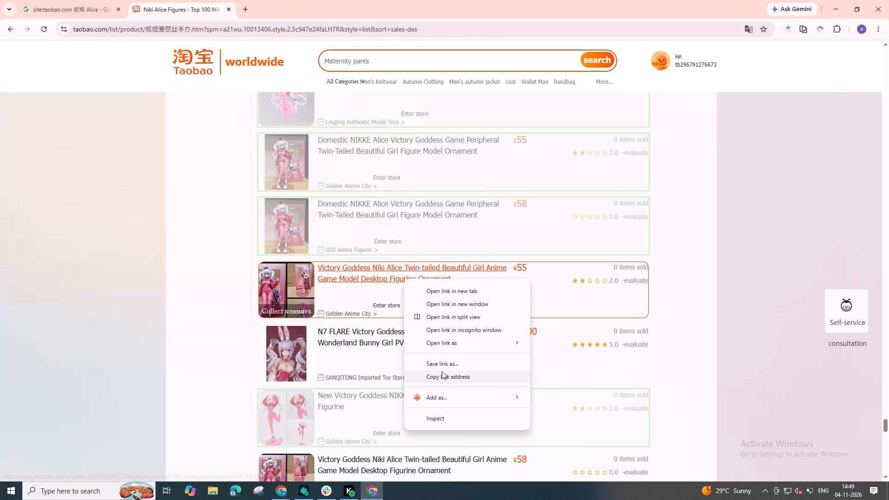
{"action": "left_click", "coordinate": [442, 371]}
{"action": "key", "text": "alt+Tab"}
{"action": "left_click", "coordinate": [386, 345]}
{"action": "key", "text": "ctrl+v"}
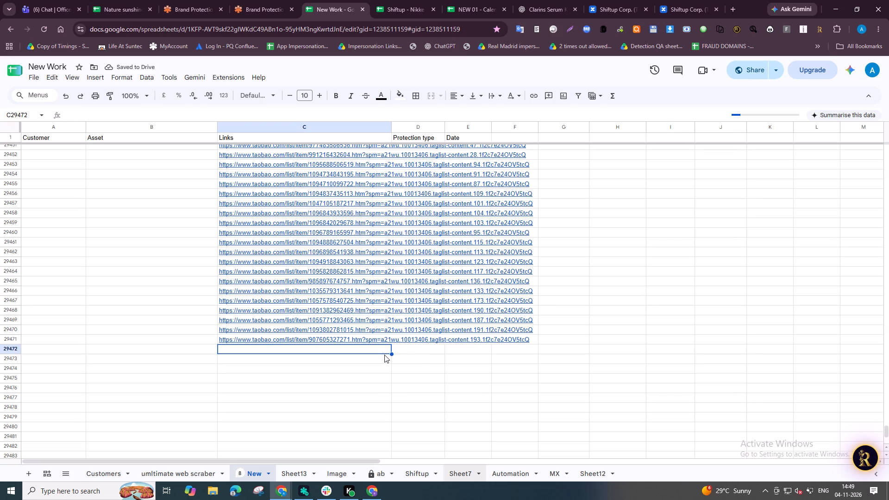
{"action": "key", "text": "alt+Tab"}
Log the link of IDO Anime Figures' ¥58 "Victory Goddess Niki Alice Twin-tailed Beautiful Girl" figurine listing in cell C29473 of New Work.
{"action": "scroll", "coordinate": [440, 328], "scroll_direction": "down", "scroll_amount": 4}
{"action": "right_click", "coordinate": [389, 293]}
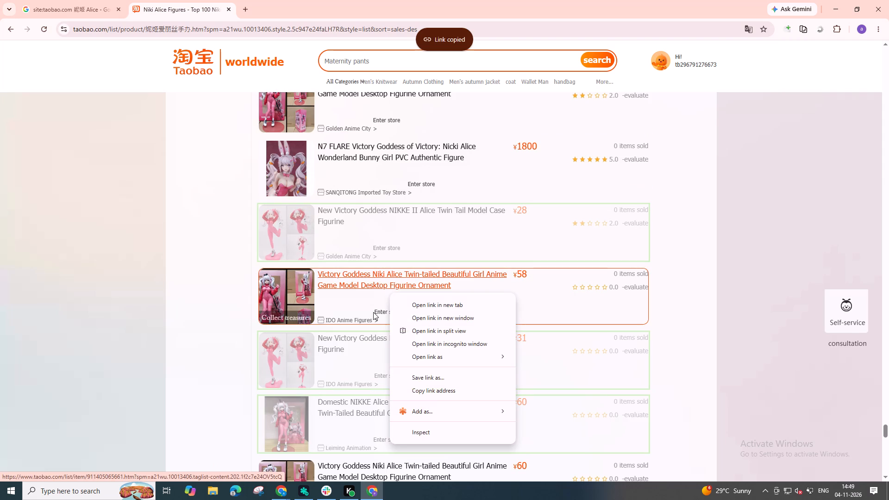
{"action": "left_click", "coordinate": [438, 390]}
{"action": "key", "text": "alt+Tab"}
{"action": "left_click", "coordinate": [382, 355]}
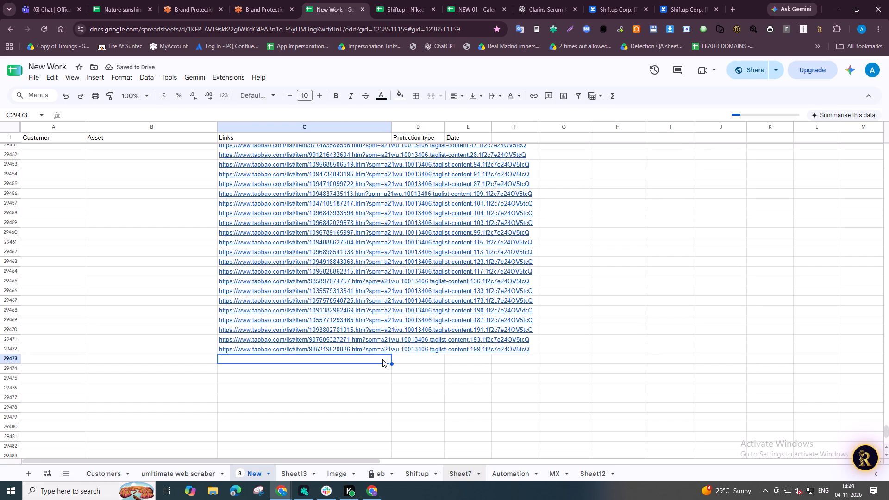
{"action": "left_click", "coordinate": [382, 359]}
{"action": "key", "text": "ctrl+v"}
{"action": "key", "text": "alt+Tab"}
Log the link of Leiming Animation's ¥60 "Victory Goddess Niki Alice Twin-tailed Beautiful Girl" figurine listing in cell C29474 of New Work.
{"action": "scroll", "coordinate": [385, 377], "scroll_direction": "down", "scroll_amount": 3}
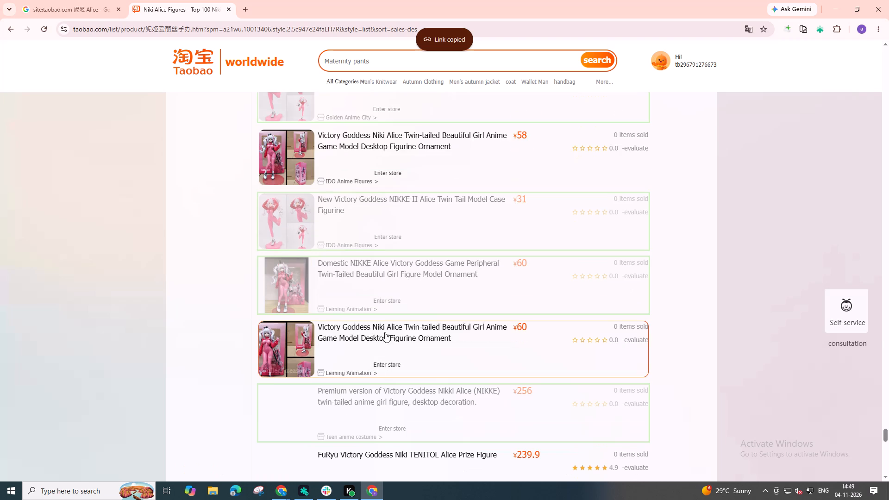
{"action": "right_click", "coordinate": [385, 331]}
{"action": "left_click", "coordinate": [479, 279]}
{"action": "key", "text": "alt+Tab"}
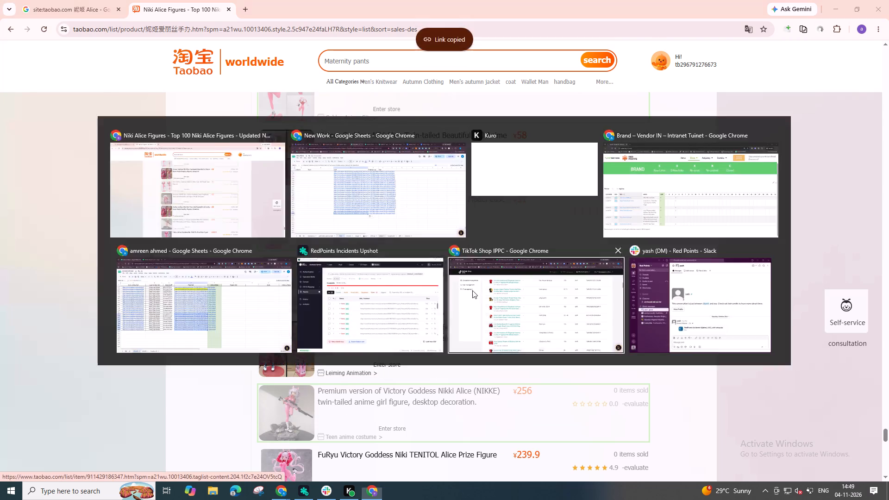
{"action": "left_click", "coordinate": [382, 370]}
{"action": "key", "text": "ctrl+v"}
{"action": "key", "text": "alt+Tab"}
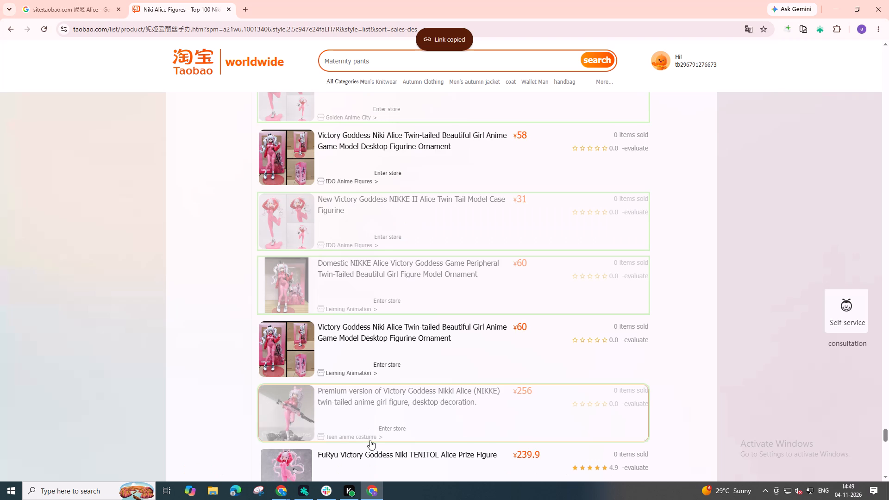
Log the link of Model Toy Serial Collection's ¥239.9 "FuRyu Victory Goddess Niki TENITOL Alice Prize Figure" listing in cell C29475 of New Work.
{"action": "right_click", "coordinate": [368, 457]}
{"action": "left_click", "coordinate": [401, 406]}
{"action": "key", "text": "alt+Tab"}
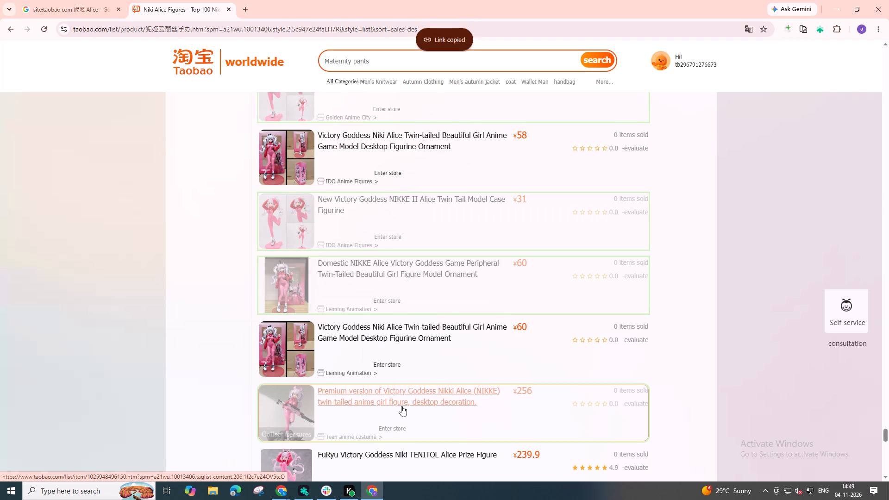
{"action": "left_click", "coordinate": [364, 382]}
{"action": "key", "text": "ctrl+v"}
{"action": "key", "text": "alt+Tab"}
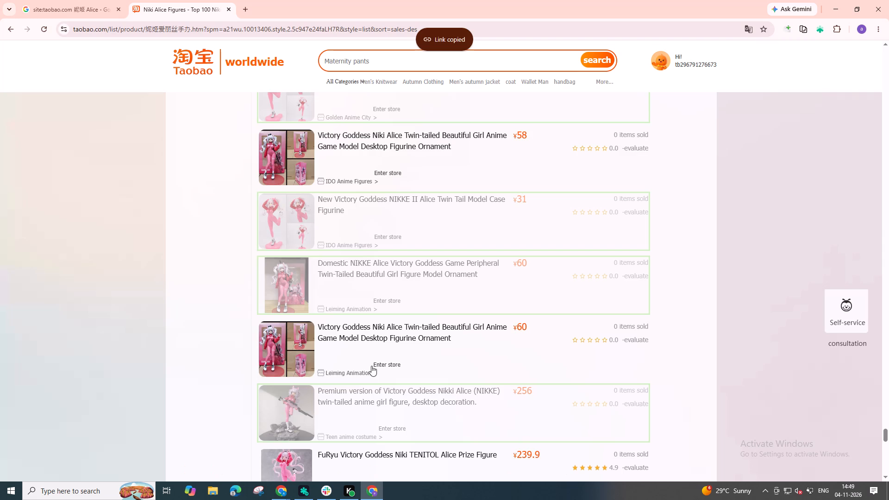
Log the link of Mysar imported figurines' ¥68.9 "Niki Alice [S+ High-End Version]" GK figurine listing in cell C29476 of New Work.
{"action": "scroll", "coordinate": [371, 362], "scroll_direction": "down", "scroll_amount": 4}
{"action": "scroll", "coordinate": [533, 330], "scroll_direction": "down", "scroll_amount": 3}
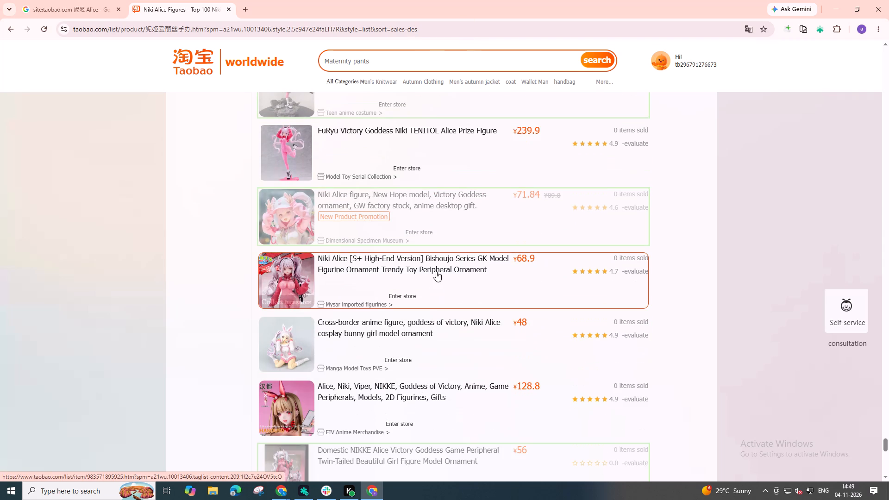
{"action": "right_click", "coordinate": [439, 265]}
{"action": "left_click", "coordinate": [484, 365]}
{"action": "key", "text": "alt+Tab"}
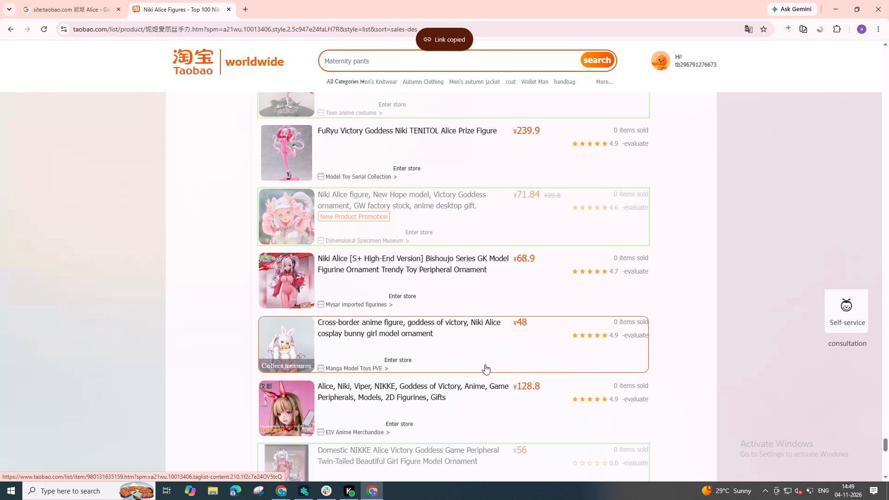
{"action": "left_click", "coordinate": [374, 392]}
{"action": "key", "text": "ctrl+v"}
{"action": "key", "text": "alt+Tab"}
Log the link of Trendy collectible figures' ¥56 "Victory Goddess Niki Alice Twin-tailed Beautiful Girl" figurine listing in cell C29477 of New Work.
{"action": "scroll", "coordinate": [439, 314], "scroll_direction": "down", "scroll_amount": 5}
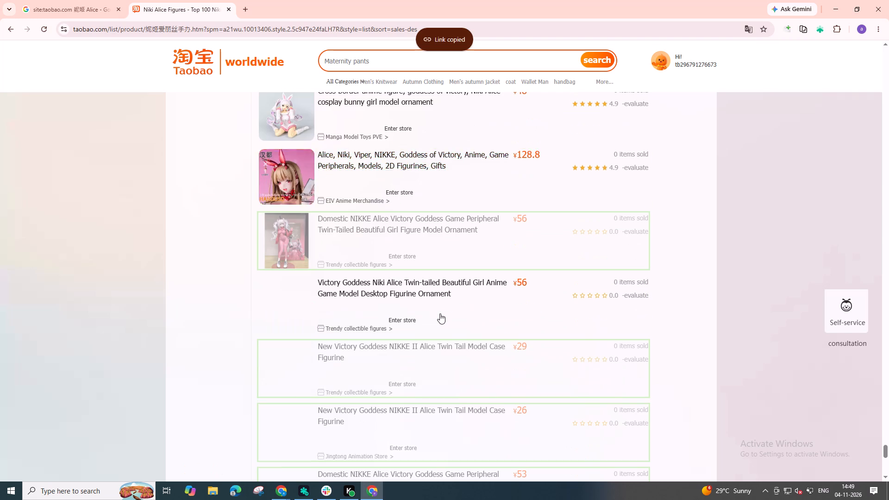
{"action": "right_click", "coordinate": [424, 294]}
{"action": "left_click", "coordinate": [468, 390]}
{"action": "key", "text": "alt+Tab"}
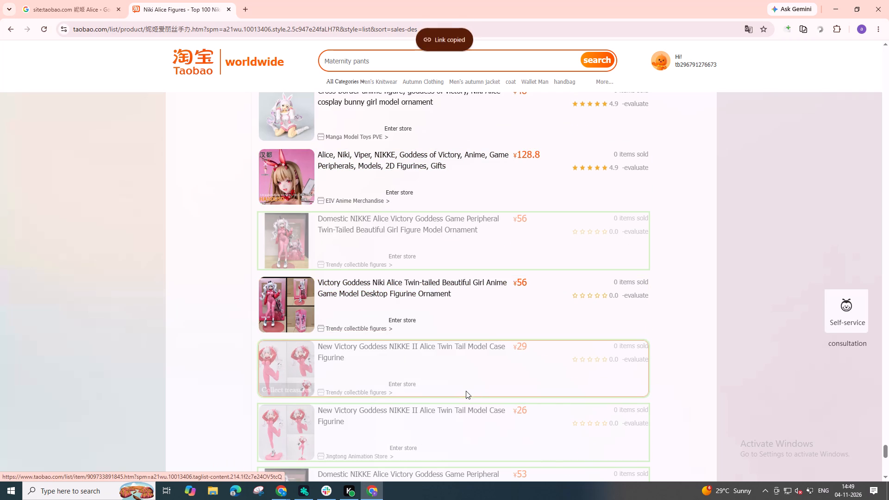
{"action": "left_click", "coordinate": [387, 396]}
{"action": "key", "text": "ctrl+v"}
{"action": "key", "text": "alt+Tab"}
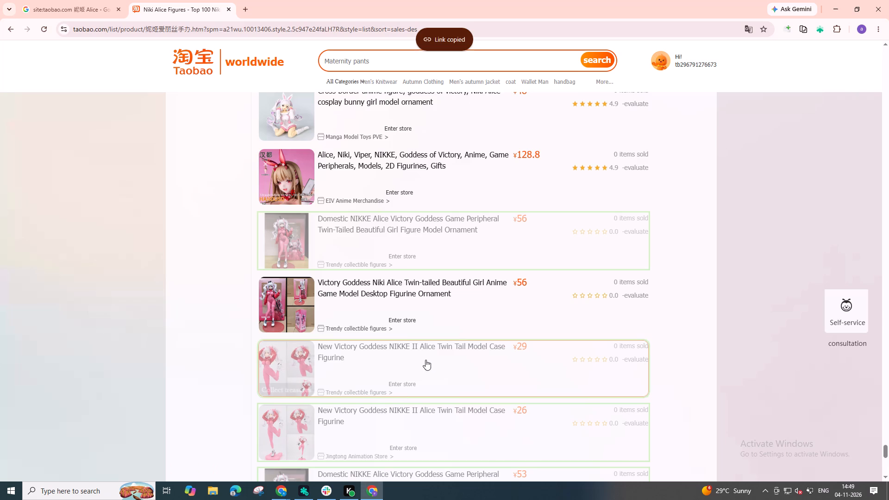
Log the link of Starfall Anime Club's ¥66.08 "Niki Alice figure, New Hope model" listing in cell C29478 of New Work.
{"action": "scroll", "coordinate": [428, 355], "scroll_direction": "down", "scroll_amount": 5}
{"action": "scroll", "coordinate": [520, 262], "scroll_direction": "down", "scroll_amount": 4}
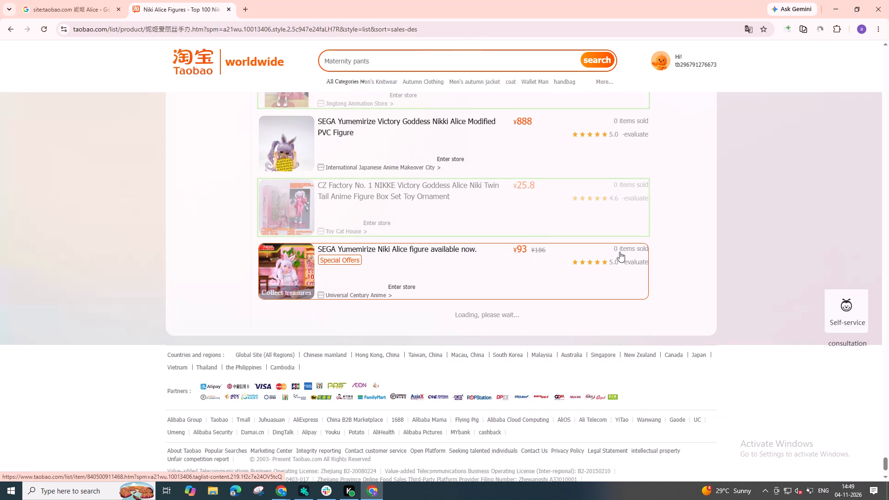
{"action": "scroll", "coordinate": [620, 251], "scroll_direction": "down", "scroll_amount": 2}
{"action": "scroll", "coordinate": [712, 234], "scroll_direction": "down", "scroll_amount": 1}
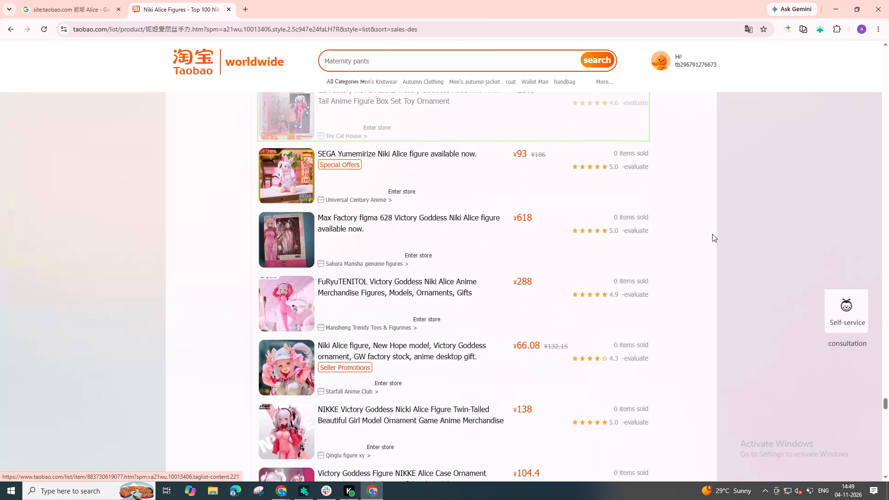
{"action": "scroll", "coordinate": [712, 234], "scroll_direction": "down", "scroll_amount": 1}
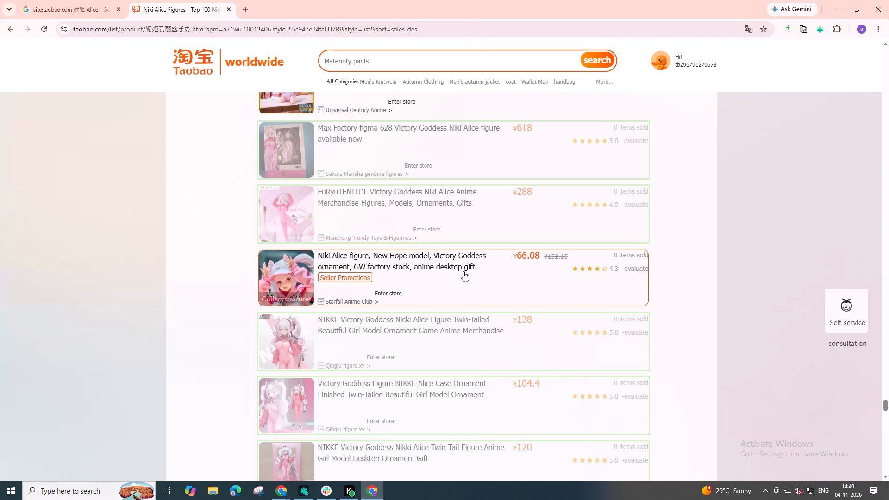
{"action": "right_click", "coordinate": [459, 261]}
{"action": "left_click", "coordinate": [502, 353]}
{"action": "key", "text": "alt+Tab"}
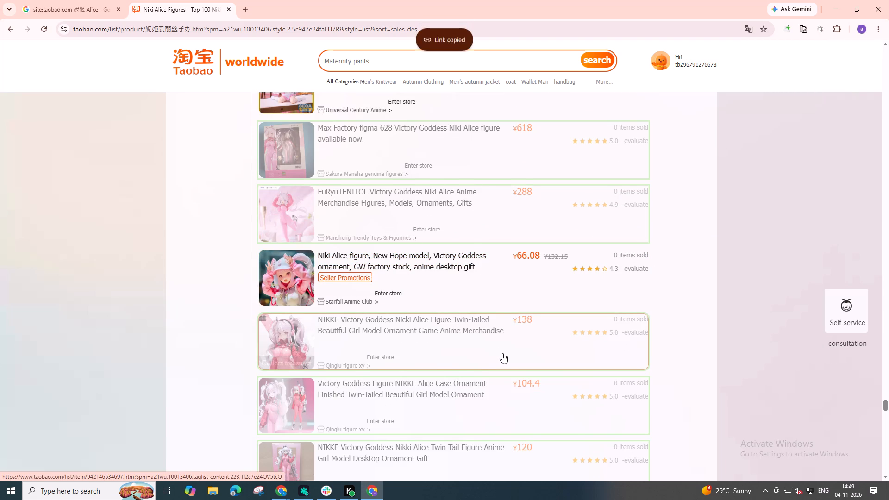
{"action": "left_click", "coordinate": [388, 408]}
{"action": "key", "text": "ctrl+v"}
Log the link of European Emperor Anime Model's ¥53 "Victory Goddess Niki Alice Twin-tailed Beautiful Girl" figurine listing in cell C29481 of New Work.
{"action": "left_click", "coordinate": [384, 433]}
{"action": "key", "text": "alt+Tab"}
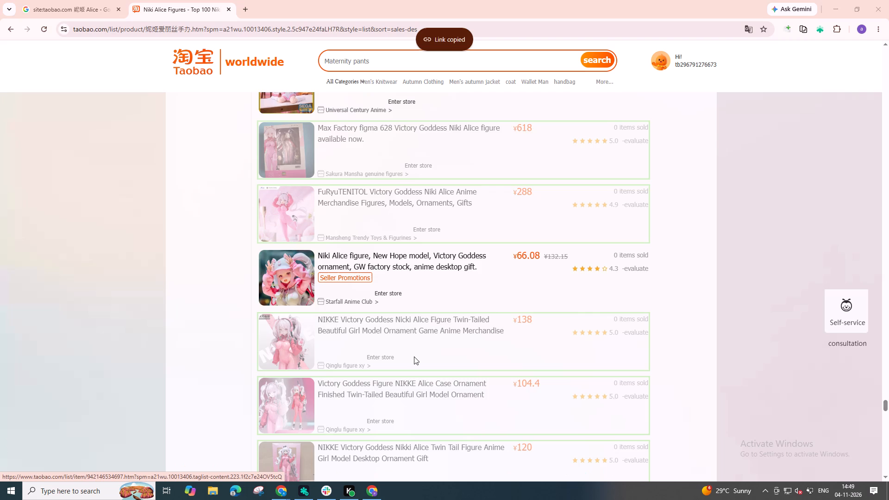
{"action": "scroll", "coordinate": [467, 264], "scroll_direction": "down", "scroll_amount": 5}
{"action": "scroll", "coordinate": [531, 278], "scroll_direction": "down", "scroll_amount": 5}
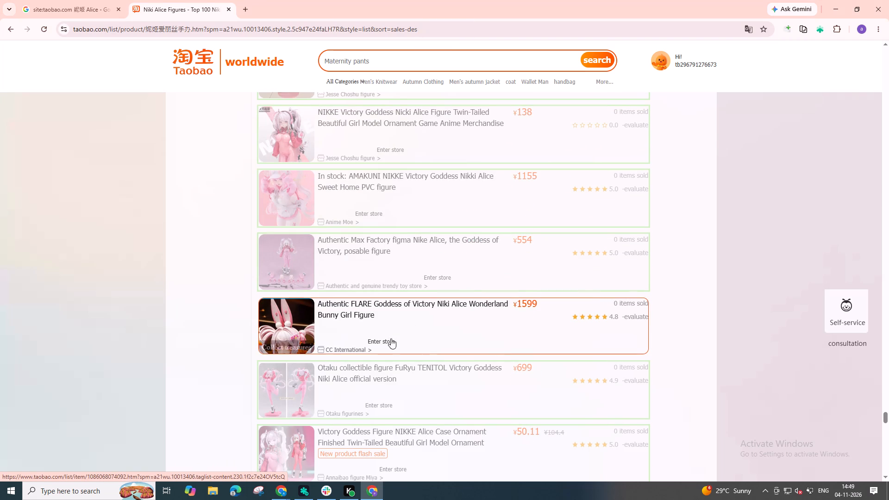
{"action": "scroll", "coordinate": [396, 315], "scroll_direction": "down", "scroll_amount": 6}
{"action": "scroll", "coordinate": [508, 292], "scroll_direction": "down", "scroll_amount": 4}
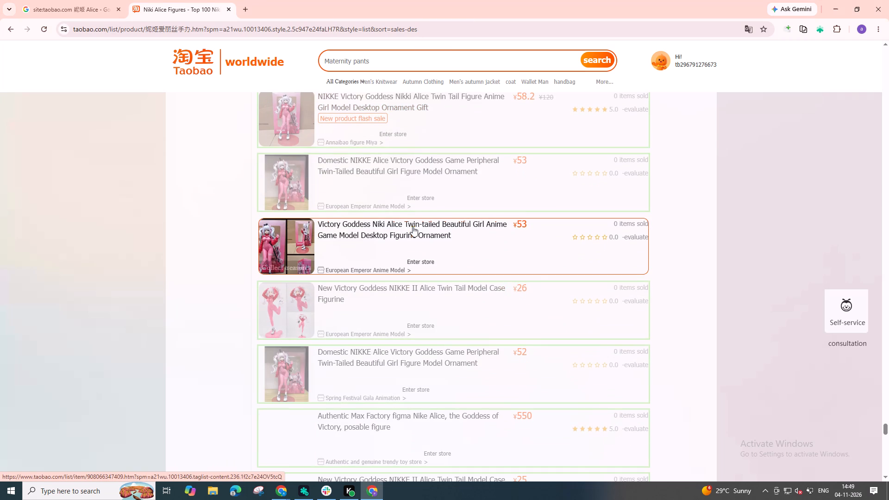
{"action": "right_click", "coordinate": [413, 226]}
{"action": "left_click", "coordinate": [477, 326]}
{"action": "key", "text": "alt+Tab"}
{"action": "scroll", "coordinate": [389, 300], "scroll_direction": "down", "scroll_amount": 3}
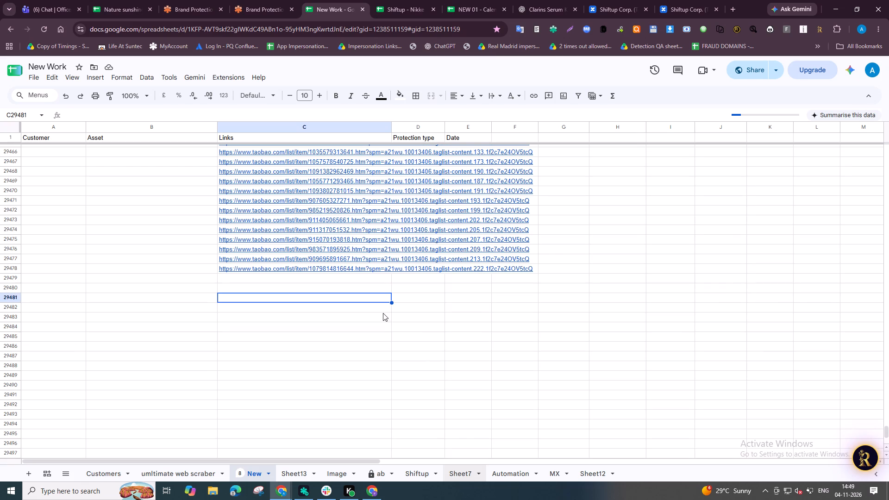
{"action": "key", "text": "ctrl+v"}
{"action": "key", "text": "alt+Tab"}
Log the link of Spring Festival Gala Animation's ¥52 "Victory Goddess Niki Alice Twin-tailed Beautiful Girl" figurine listing in cell C29480 of New Work.
{"action": "scroll", "coordinate": [440, 271], "scroll_direction": "down", "scroll_amount": 6}
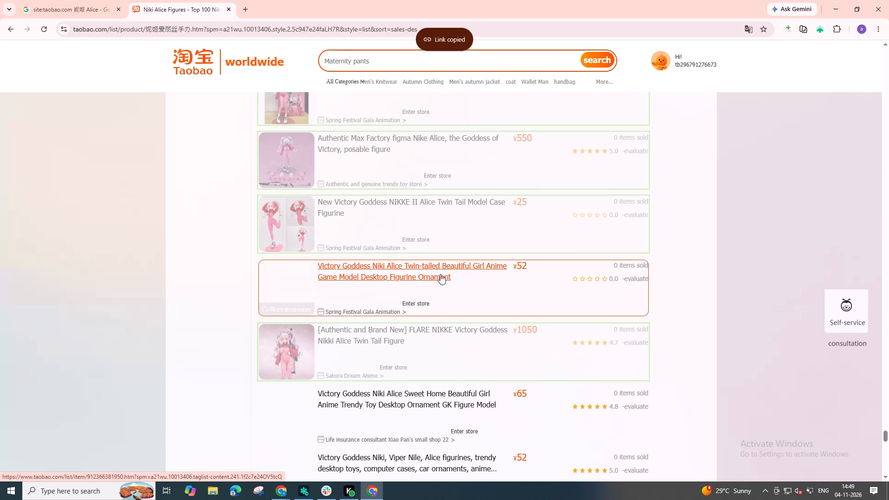
{"action": "right_click", "coordinate": [394, 276]}
{"action": "left_click", "coordinate": [433, 372]}
{"action": "key", "text": "alt+Tab"}
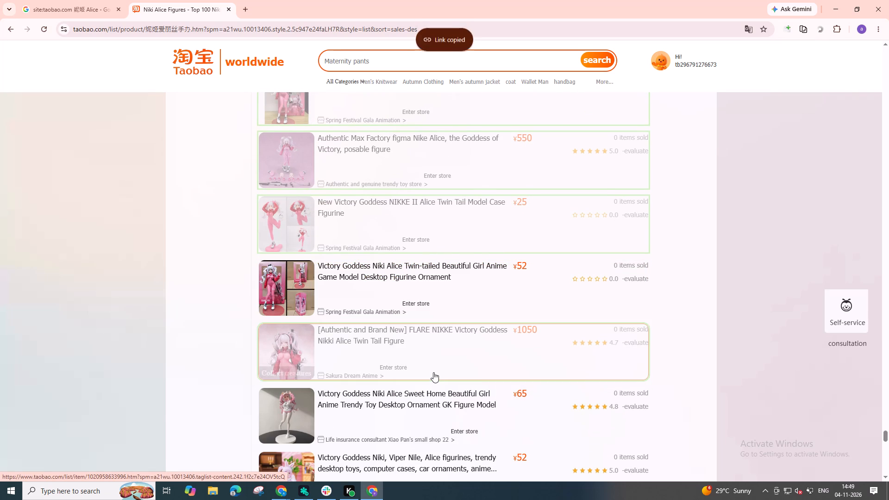
{"action": "left_click", "coordinate": [346, 287]}
{"action": "key", "text": "ctrl+v"}
{"action": "key", "text": "alt+Tab"}
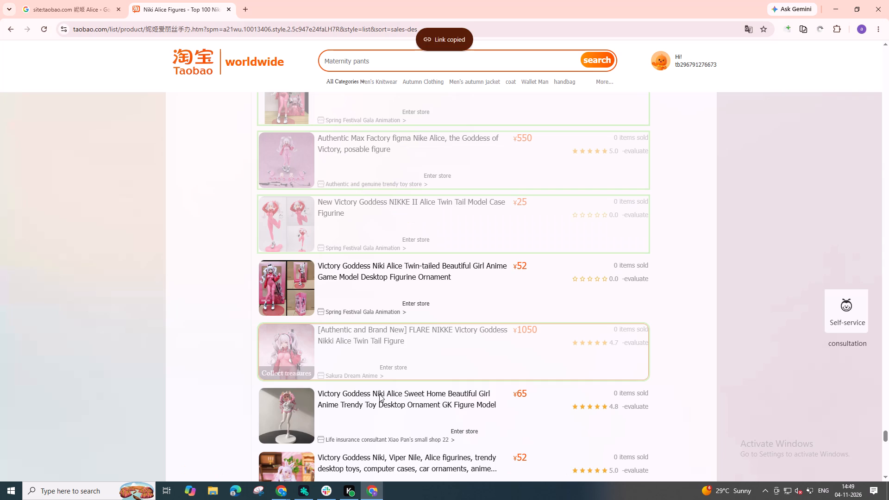
Log the link of the ¥65 "Victory Goddess Niki Alice Sweet Home Beautiful Girl" GK figure listing in cell C29479 of New Work.
{"action": "right_click", "coordinate": [379, 394]}
{"action": "left_click", "coordinate": [411, 343]}
{"action": "key", "text": "alt+Tab"}
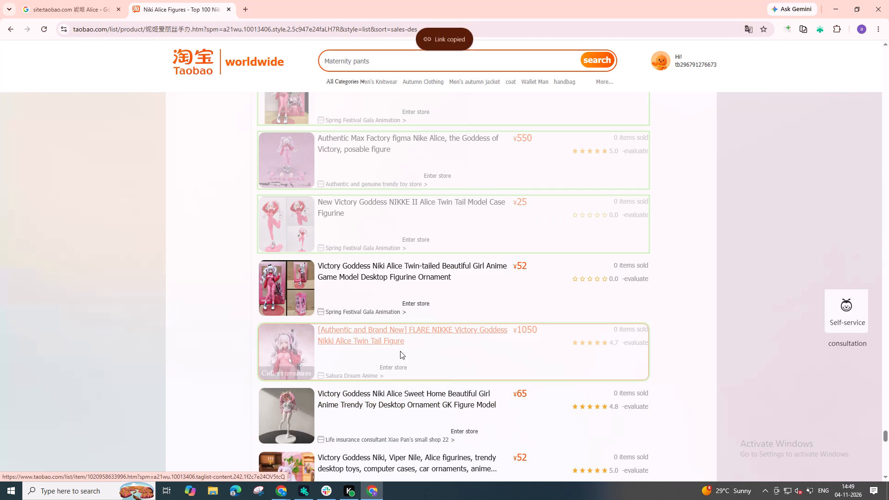
{"action": "left_click", "coordinate": [386, 281]}
{"action": "key", "text": "ctrl+v"}
Log the link of Manpinji collectible figures' ¥78 "High-quality version of Niki Alice with a replaceable face" listing in cell C29490 of New Work.
{"action": "left_click", "coordinate": [385, 386]}
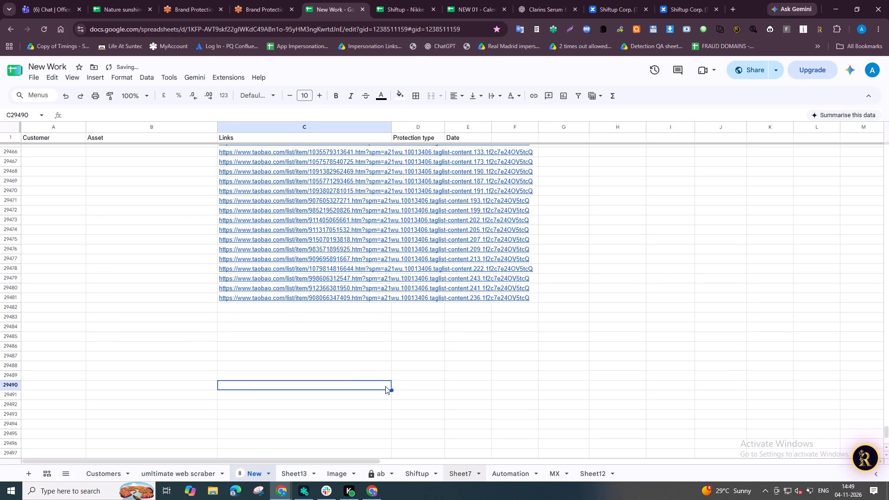
{"action": "key", "text": "alt+Tab"}
{"action": "scroll", "coordinate": [422, 325], "scroll_direction": "down", "scroll_amount": 5}
{"action": "scroll", "coordinate": [806, 284], "scroll_direction": "down", "scroll_amount": 2}
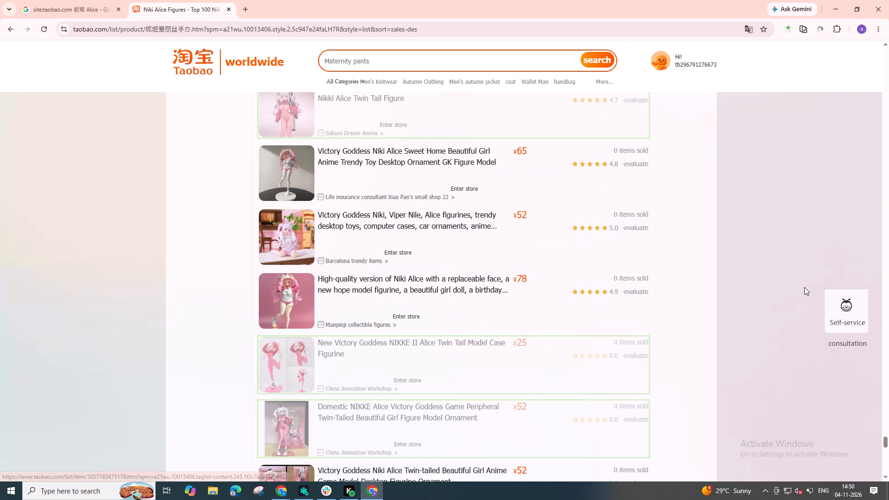
{"action": "scroll", "coordinate": [804, 287], "scroll_direction": "down", "scroll_amount": 1}
{"action": "right_click", "coordinate": [481, 162]}
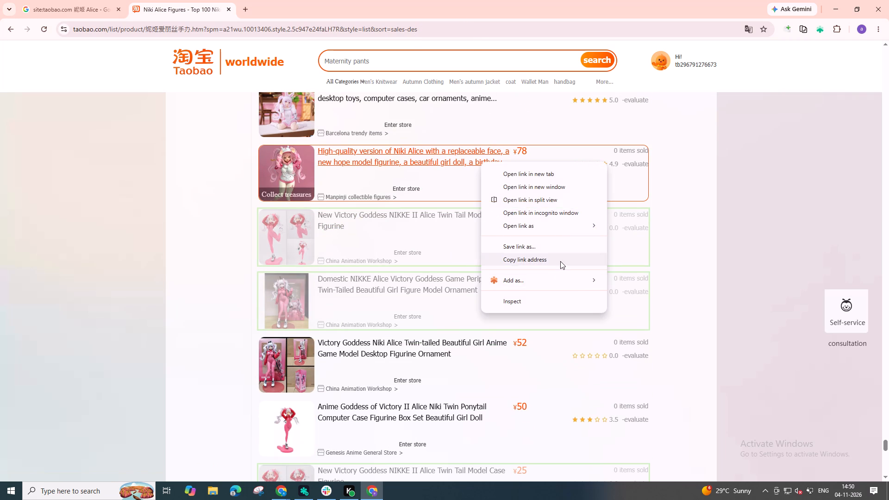
{"action": "left_click", "coordinate": [560, 261]}
{"action": "key", "text": "alt+Tab"}
{"action": "key", "text": "ctrl+v"}
{"action": "key", "text": "alt+Tab"}
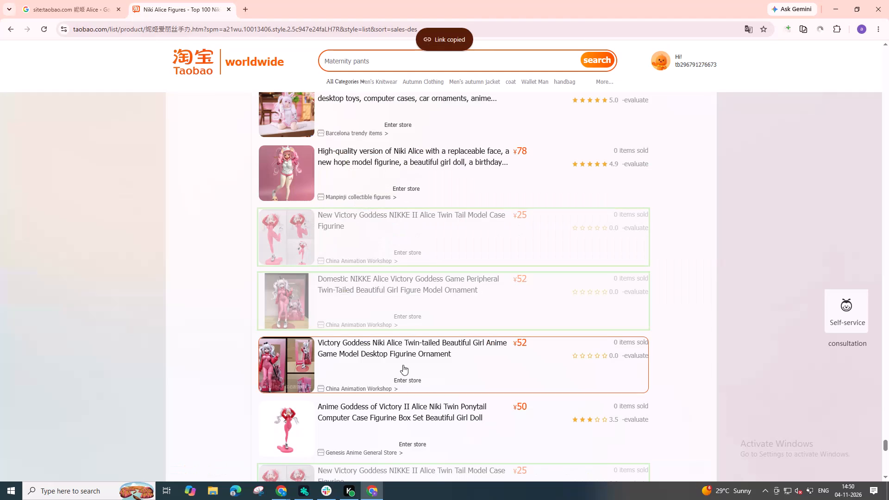
Log the link of China Animation Workshop's ¥52 "Victory Goddess Niki Alice Twin-tailed Beautiful Girl" figurine listing in cell C29488 of New Work.
{"action": "right_click", "coordinate": [408, 355]}
{"action": "left_click", "coordinate": [490, 300]}
{"action": "key", "text": "alt+Tab"}
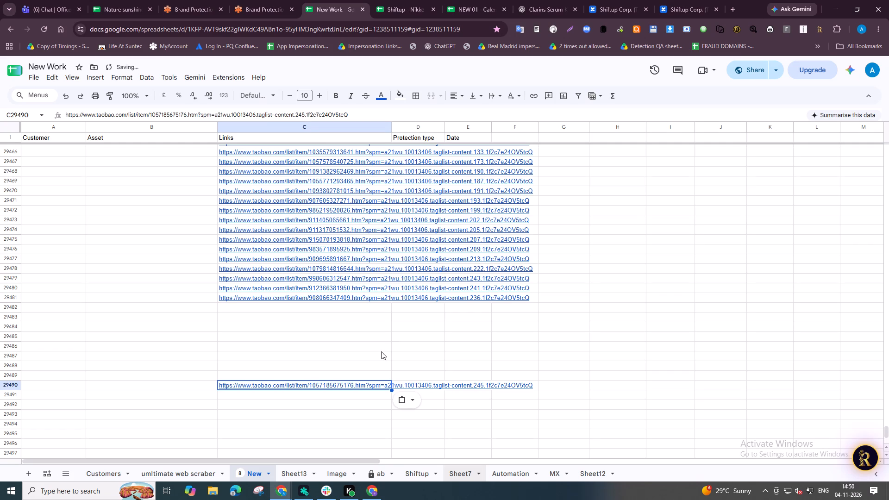
{"action": "left_click", "coordinate": [374, 370]}
{"action": "key", "text": "ctrl+v"}
{"action": "key", "text": "alt+Tab"}
Log the link of Genesis Anime General Store's ¥50 "Anime Goddess of Victory II Alice Niki Twin Ponytail" listing in cell C29489 of New Work.
{"action": "right_click", "coordinate": [376, 416]}
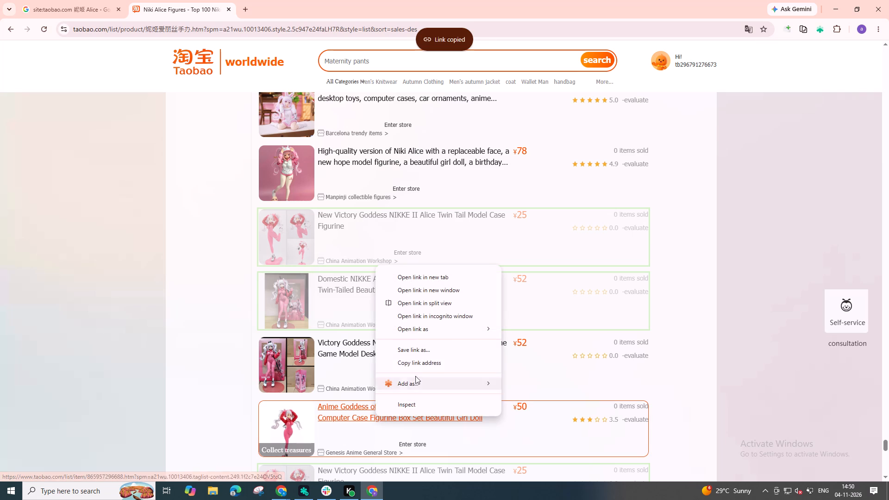
{"action": "left_click", "coordinate": [432, 362]}
{"action": "key", "text": "alt+Tab"}
{"action": "left_click", "coordinate": [387, 376]}
{"action": "key", "text": "ctrl+v"}
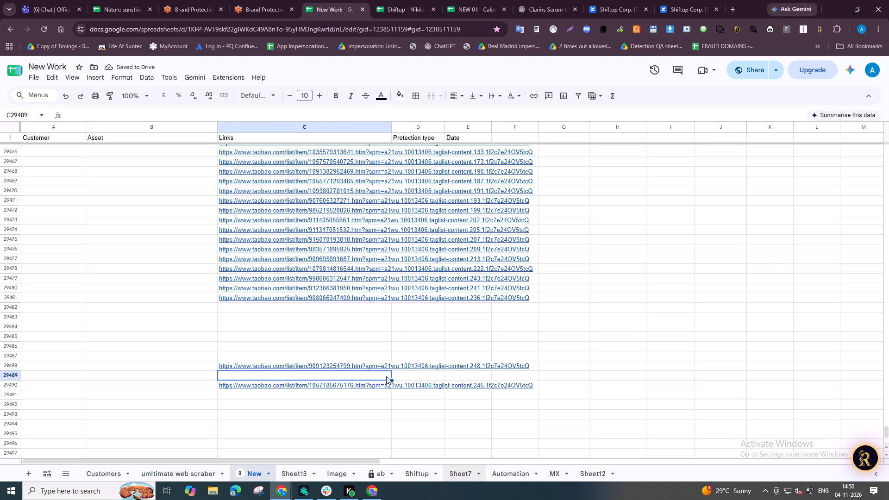
{"action": "key", "text": "alt+Tab"}
Log the link of Imperial Dynasty's ¥52 "Victory Goddess Niki Alice Twin-tailed Beautiful Girl" figurine listing in cell C29487 of New Work.
{"action": "scroll", "coordinate": [439, 335], "scroll_direction": "down", "scroll_amount": 6}
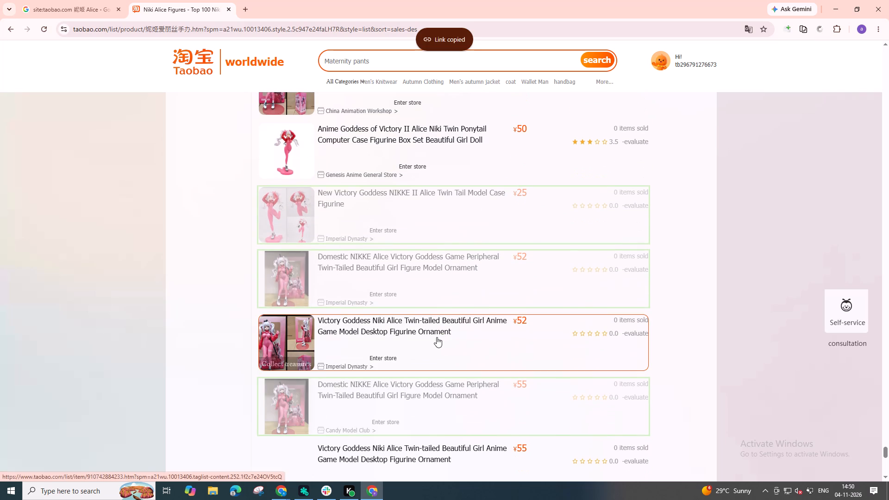
{"action": "right_click", "coordinate": [437, 337]}
{"action": "left_click", "coordinate": [489, 284]}
{"action": "key", "text": "alt+Tab"}
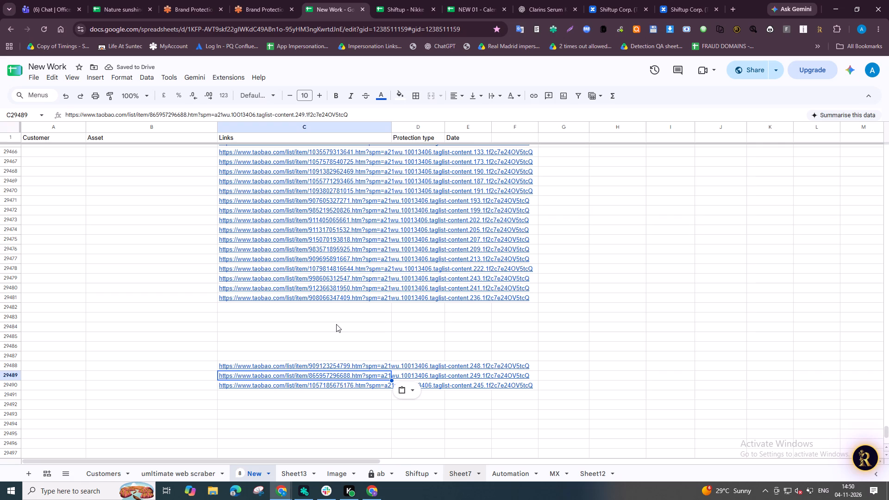
{"action": "left_click", "coordinate": [332, 354]}
{"action": "key", "text": "ctrl+v"}
{"action": "key", "text": "alt+Tab"}
Log the link of Candy Model Club's ¥55 "Victory Goddess Niki Alice Twin-tailed Beautiful Girl" figurine listing in cell C29486 of New Work.
{"action": "right_click", "coordinate": [395, 456]}
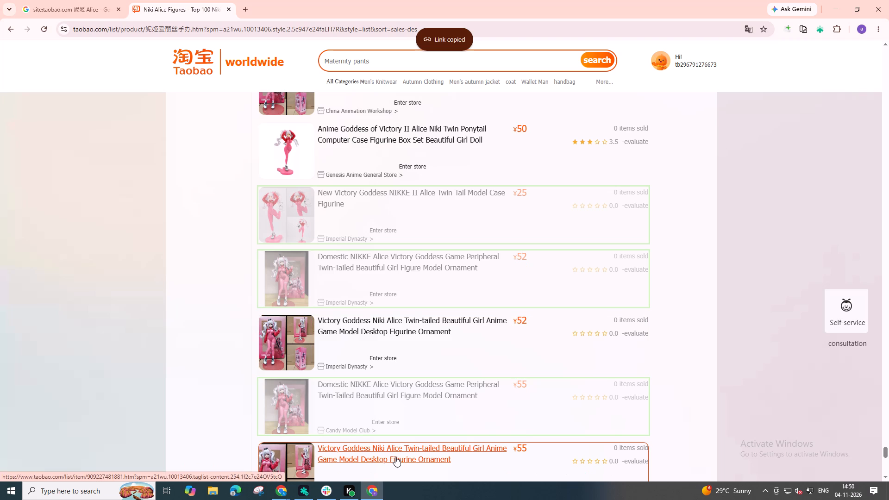
{"action": "left_click", "coordinate": [452, 402]}
{"action": "key", "text": "alt+Tab"}
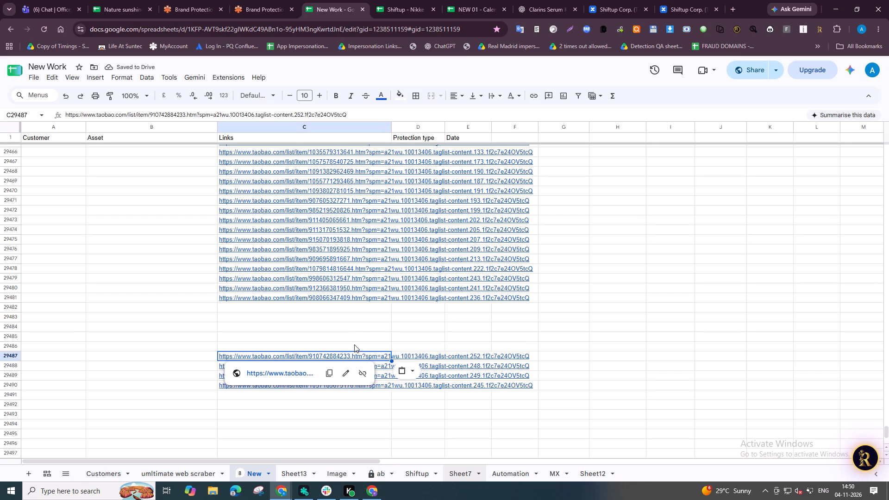
{"action": "left_click", "coordinate": [355, 345]}
{"action": "key", "text": "ctrl+v"}
{"action": "key", "text": "alt+Tab"}
Log the link of Bags Anime Figure Toy Model Shop's ¥10 "Flare Alice, the Goddess of Victory: Niki Figure" listing in cell C29485 of New Work.
{"action": "scroll", "coordinate": [399, 351], "scroll_direction": "down", "scroll_amount": 5}
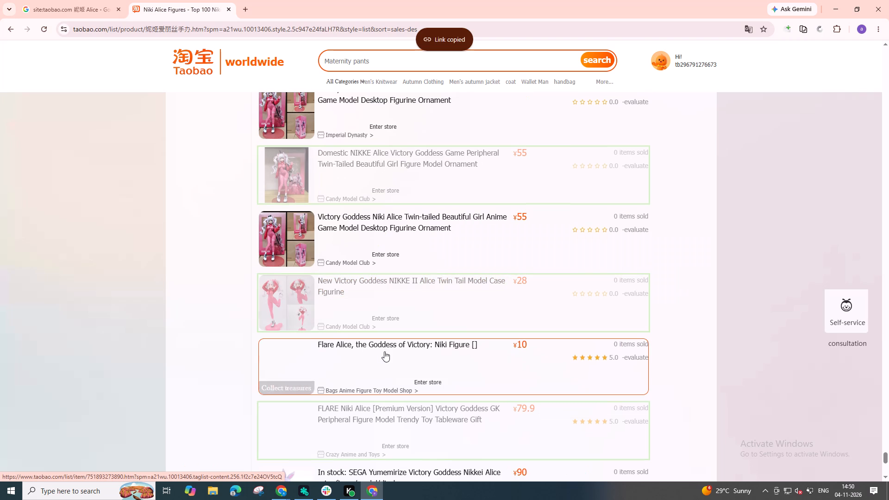
{"action": "right_click", "coordinate": [392, 348]}
{"action": "left_click", "coordinate": [484, 299]}
{"action": "key", "text": "alt+Tab"}
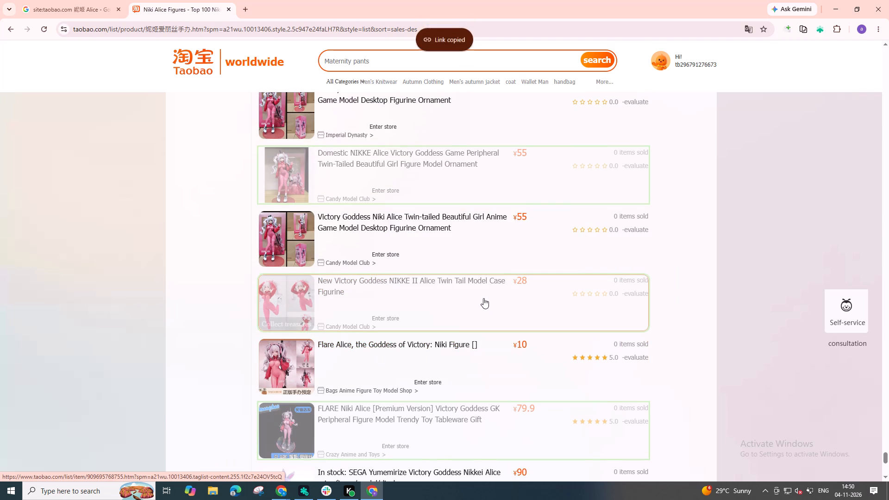
{"action": "left_click", "coordinate": [368, 334]}
{"action": "key", "text": "ctrl+v"}
{"action": "key", "text": "alt+Tab"}
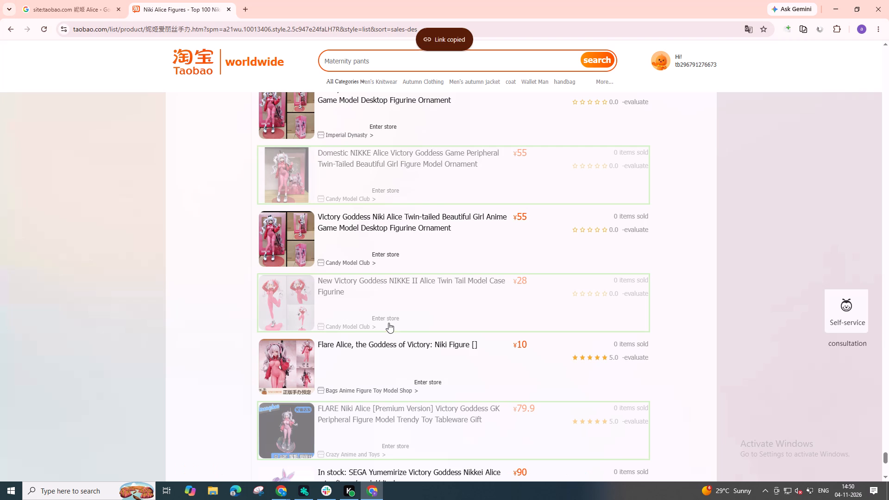
Log the link of Iron Hammer Anime Model Toy's ¥55 "Victory Goddess Niki Alice Twin-tailed Beautiful Girl" listing in cell C29484 of New Work.
{"action": "scroll", "coordinate": [395, 322], "scroll_direction": "down", "scroll_amount": 7}
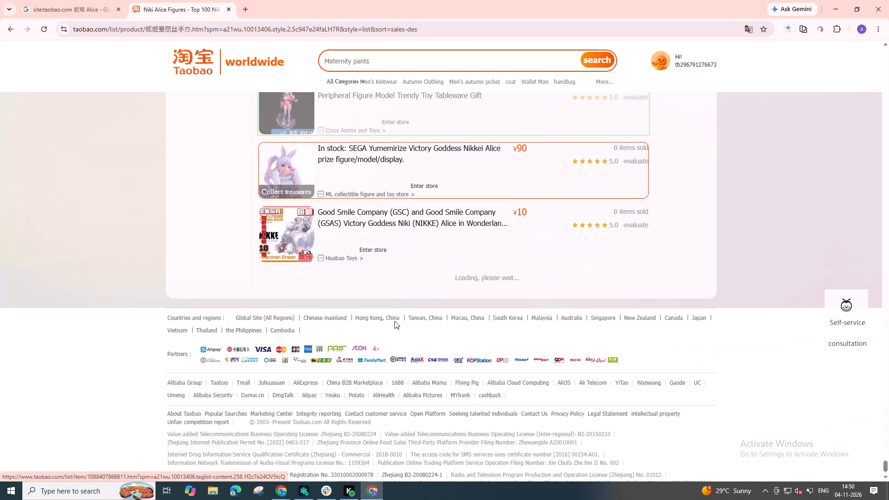
{"action": "scroll", "coordinate": [606, 246], "scroll_direction": "down", "scroll_amount": 2}
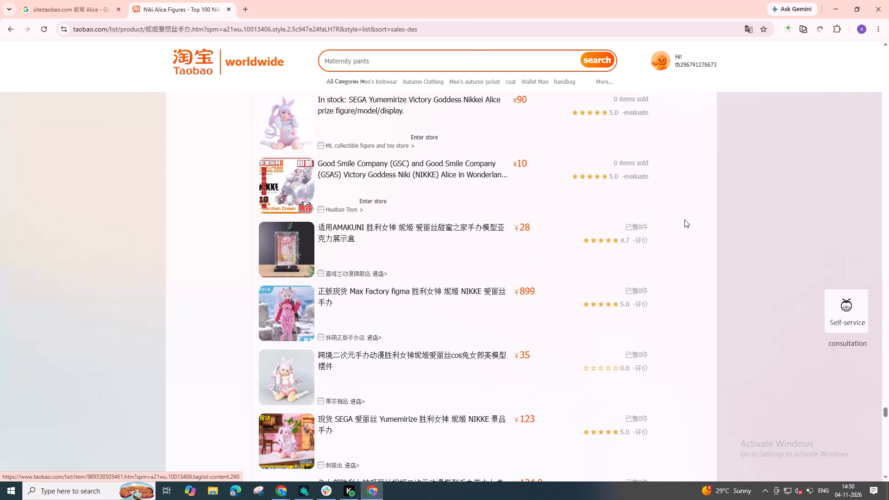
{"action": "scroll", "coordinate": [685, 220], "scroll_direction": "down", "scroll_amount": 2}
{"action": "right_click", "coordinate": [456, 203]}
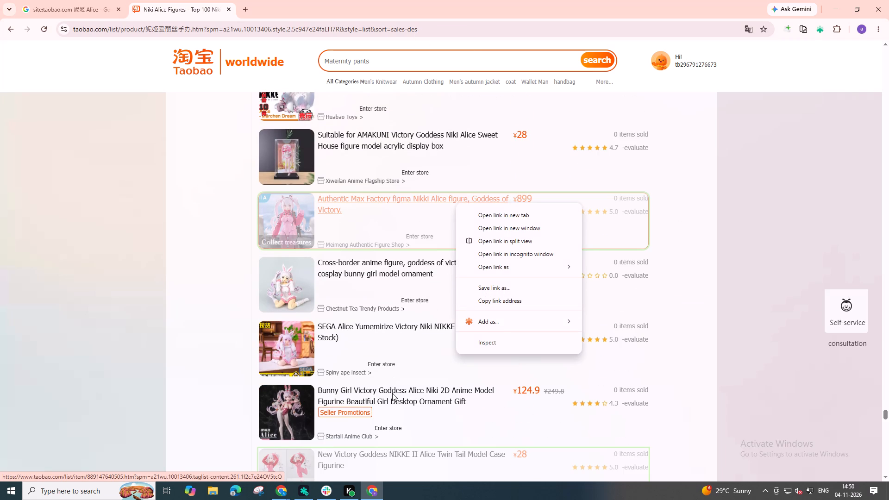
{"action": "scroll", "coordinate": [398, 348], "scroll_direction": "down", "scroll_amount": 6}
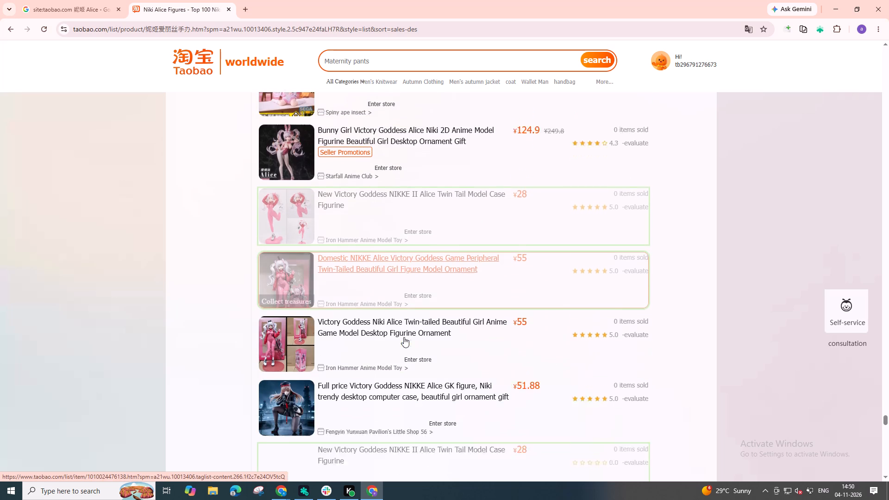
{"action": "right_click", "coordinate": [414, 307]}
{"action": "left_click", "coordinate": [448, 401]}
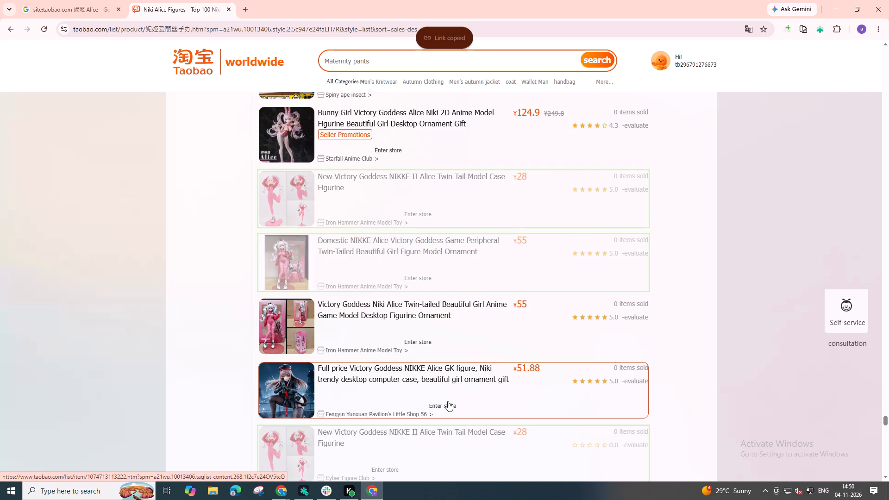
{"action": "key", "text": "alt+Tab"}
{"action": "left_click", "coordinate": [383, 331]}
{"action": "left_click", "coordinate": [385, 325]}
{"action": "key", "text": "ctrl+v"}
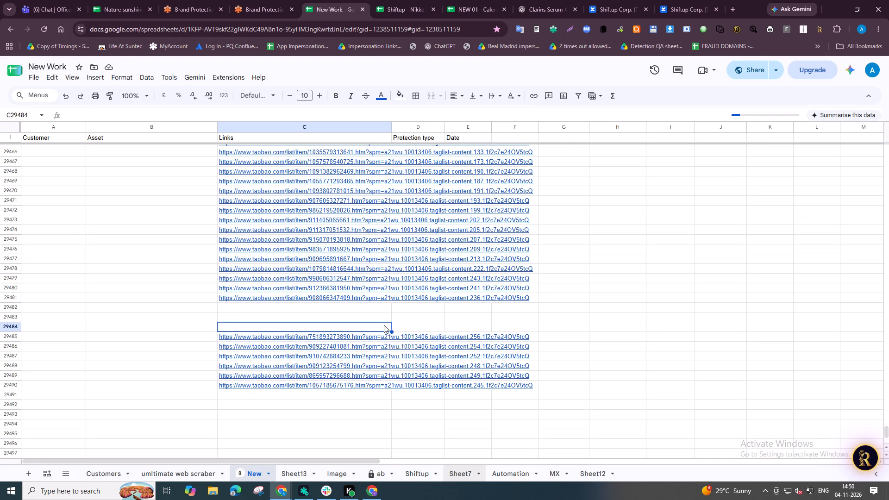
Log the link of Cyber Figure Club's ¥55 "Victory Goddess Niki Alice Twin-tailed Beautiful Girl" figurine listing in cell C29483 of New Work.
{"action": "key", "text": "alt+Tab"}
{"action": "scroll", "coordinate": [447, 322], "scroll_direction": "down", "scroll_amount": 6}
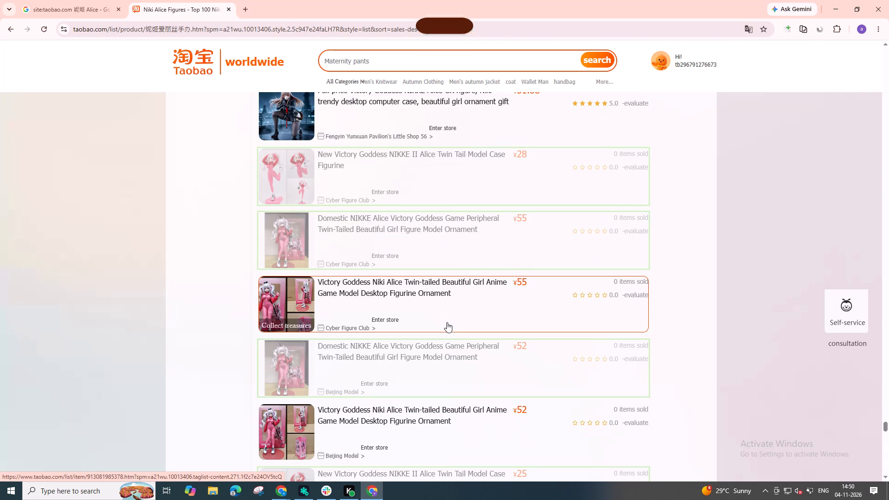
{"action": "right_click", "coordinate": [440, 297]}
{"action": "left_click", "coordinate": [471, 394]}
{"action": "key", "text": "alt+Tab"}
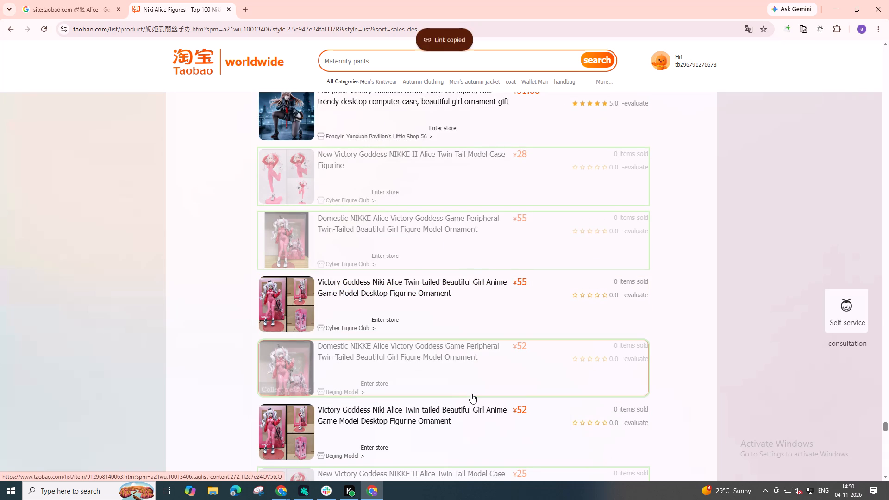
{"action": "left_click", "coordinate": [379, 314]}
{"action": "key", "text": "ctrl+v"}
Log the link of Beijing Model's ¥52 "Victory Goddess Niki Alice Twin-tailed Beautiful Girl" figurine listing in cell C29482 of New Work.
{"action": "key", "text": "alt+Tab"}
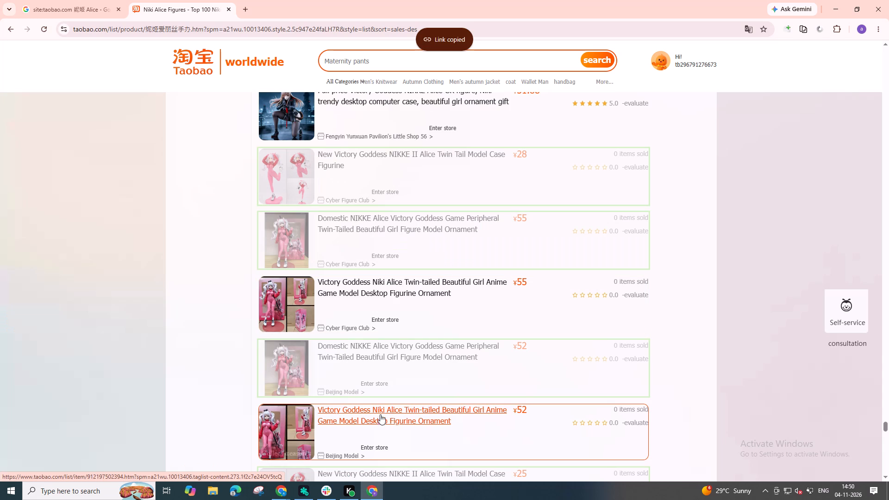
{"action": "right_click", "coordinate": [381, 412]}
{"action": "left_click", "coordinate": [447, 353]}
{"action": "key", "text": "alt+Tab"}
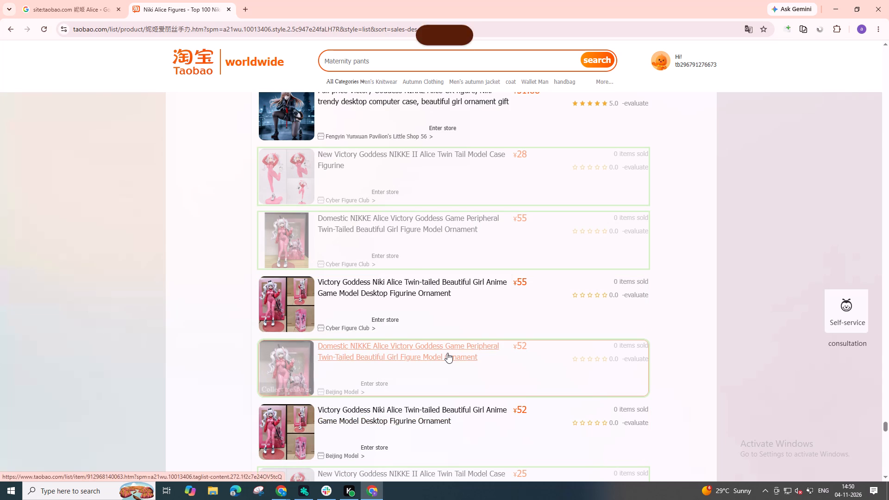
{"action": "left_click", "coordinate": [382, 308]}
{"action": "key", "text": "ctrl+v"}
Submit the links in C29445:C29490 of New Work as Red Points incidents for the asset NIKKE Alice under Copyright artwork.
{"action": "key", "text": "ctrl+Down"}
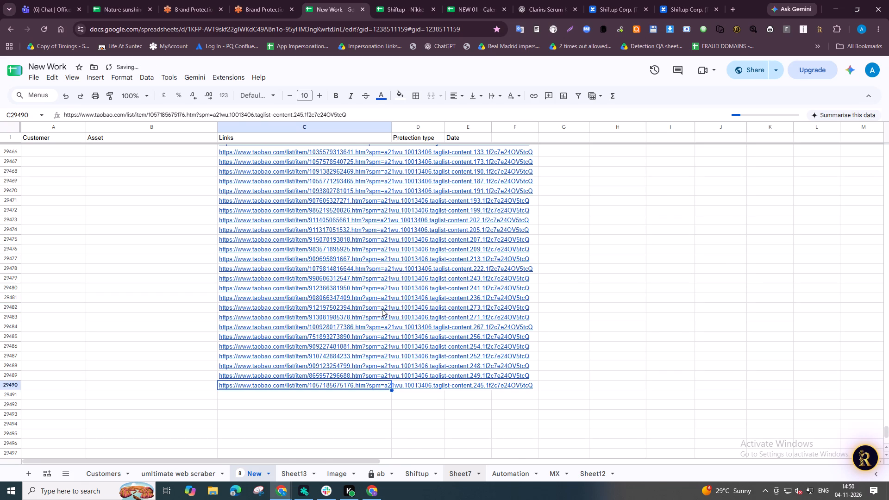
{"action": "key", "text": "ctrl+shift+Up"}
{"action": "key", "text": "ctrl+c"}
{"action": "key", "text": "ctrl+c"}
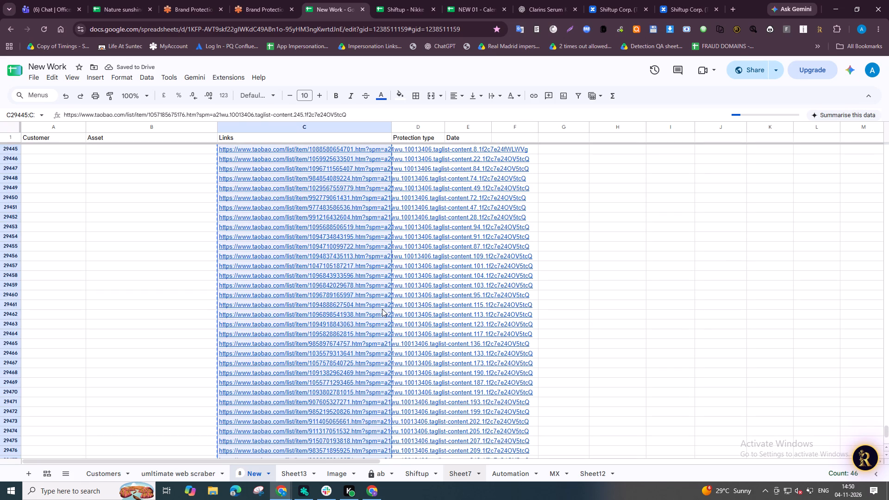
{"action": "left_click", "coordinate": [190, 0]}
{"action": "left_click", "coordinate": [221, 265]}
{"action": "left_click", "coordinate": [205, 146]}
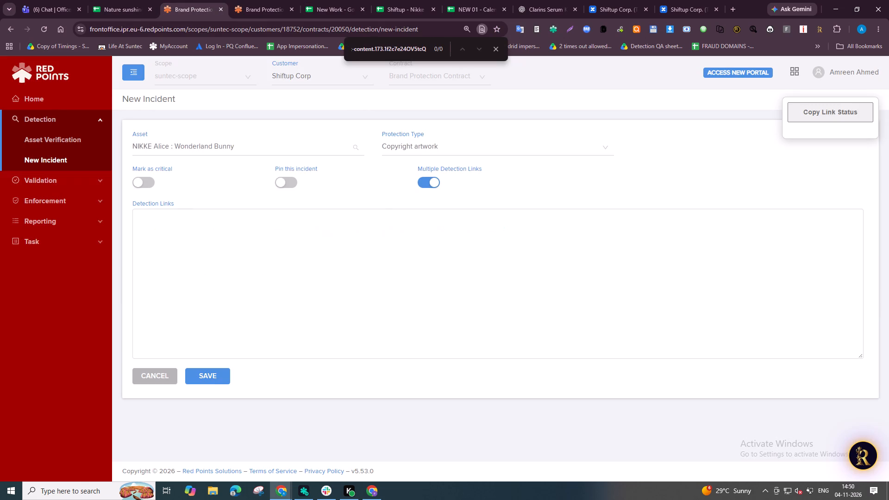
{"action": "left_click", "coordinate": [163, 206]}
{"action": "left_click", "coordinate": [177, 272]}
{"action": "key", "text": "ctrl+v"}
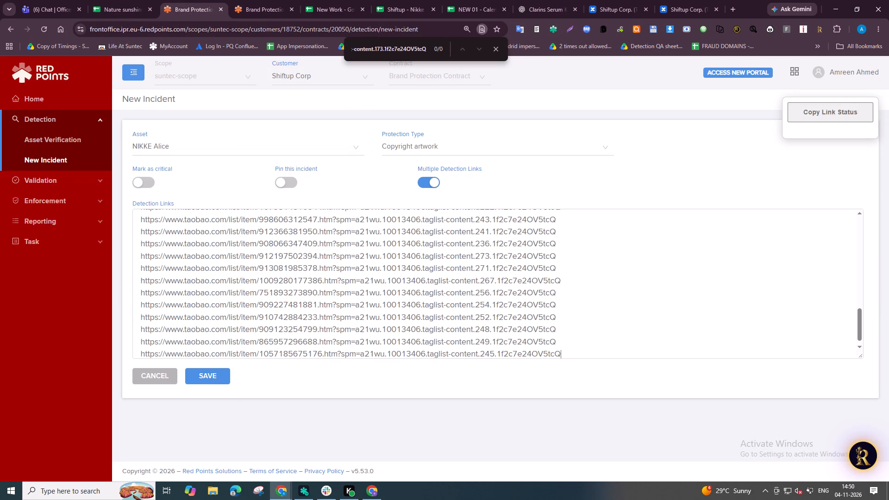
{"action": "left_click", "coordinate": [200, 375]}
{"action": "left_click", "coordinate": [492, 49]}
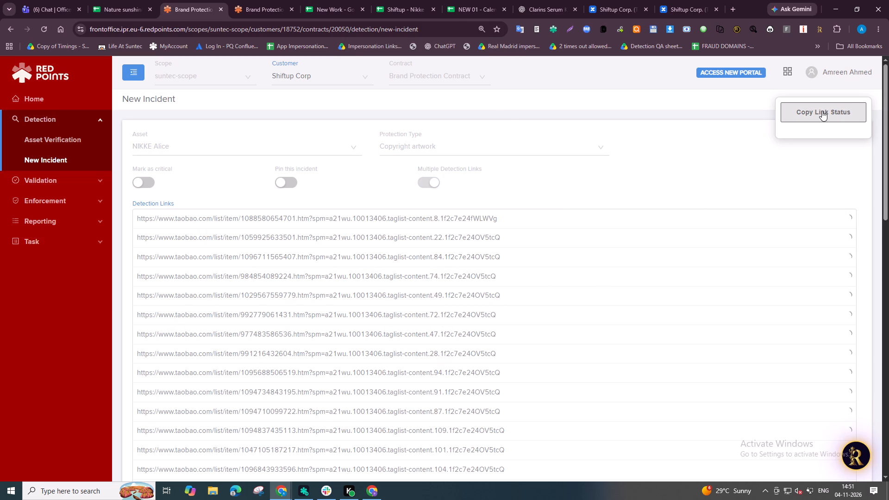
Copy the link status of the submitted Red Points incidents and paste it over the links in New Work from cell C29445.
{"action": "scroll", "coordinate": [784, 355], "scroll_direction": "down", "scroll_amount": 6}
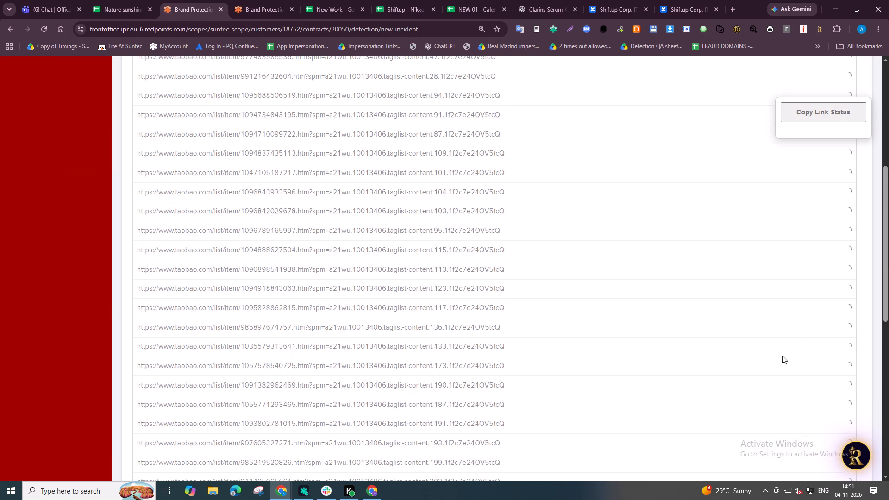
{"action": "scroll", "coordinate": [779, 360], "scroll_direction": "down", "scroll_amount": 11}
{"action": "scroll", "coordinate": [758, 350], "scroll_direction": "up", "scroll_amount": 13}
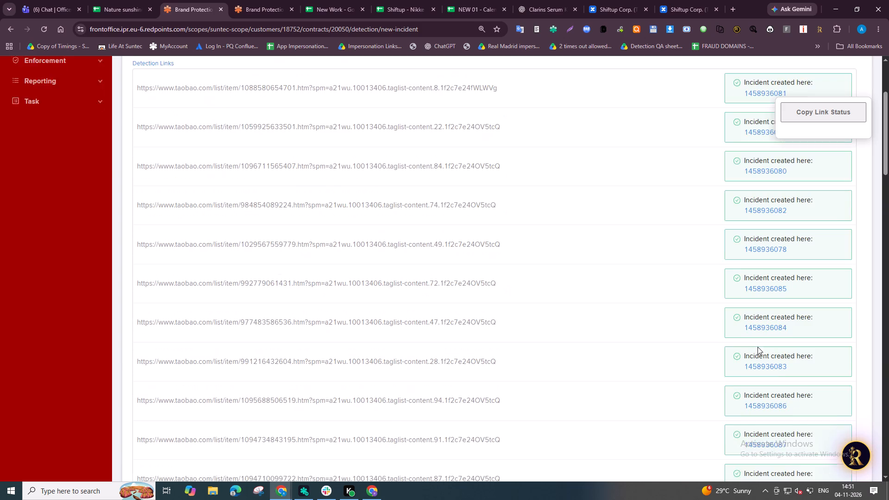
{"action": "scroll", "coordinate": [758, 347], "scroll_direction": "up", "scroll_amount": 4}
{"action": "left_click", "coordinate": [828, 119]}
{"action": "scroll", "coordinate": [779, 231], "scroll_direction": "down", "scroll_amount": 13}
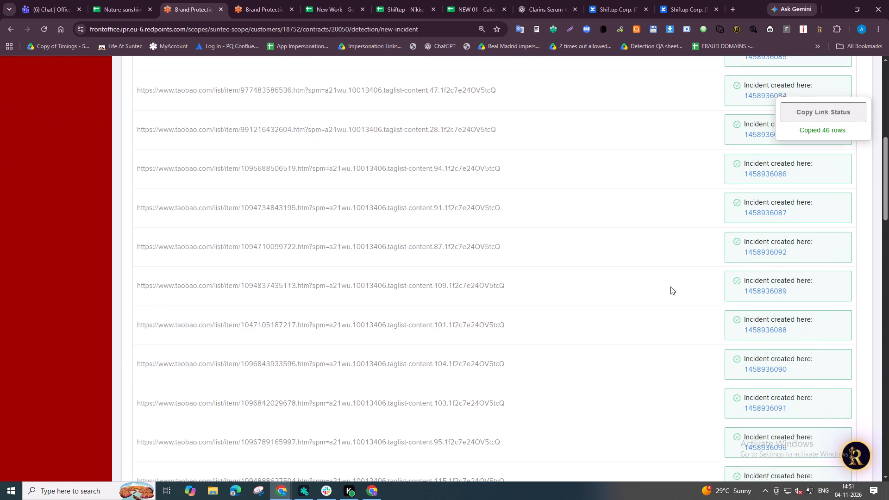
{"action": "scroll", "coordinate": [670, 287], "scroll_direction": "down", "scroll_amount": 9}
{"action": "left_click", "coordinate": [340, 0]}
{"action": "key", "text": "ctrl+v"}
{"action": "scroll", "coordinate": [337, 250], "scroll_direction": "down", "scroll_amount": 5}
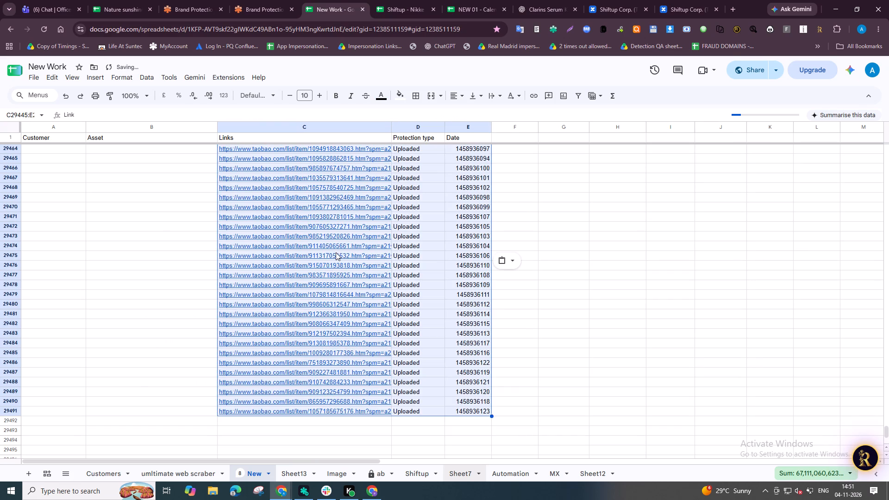
{"action": "scroll", "coordinate": [407, 376], "scroll_direction": "down", "scroll_amount": 2}
{"action": "left_click", "coordinate": [393, 327]}
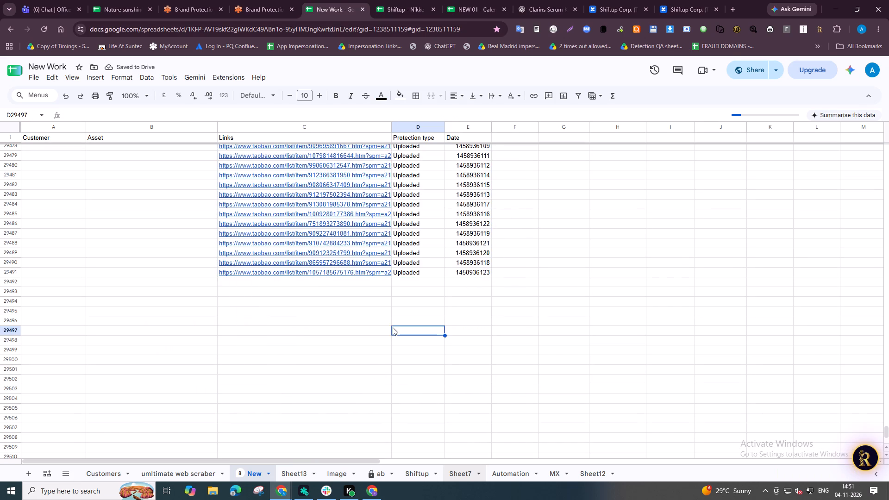
{"action": "key", "text": "ctrl+Up"}
{"action": "key", "text": "ctrl+shift+Up"}
{"action": "key", "text": "shift+Down"}
{"action": "key", "text": "Down"}
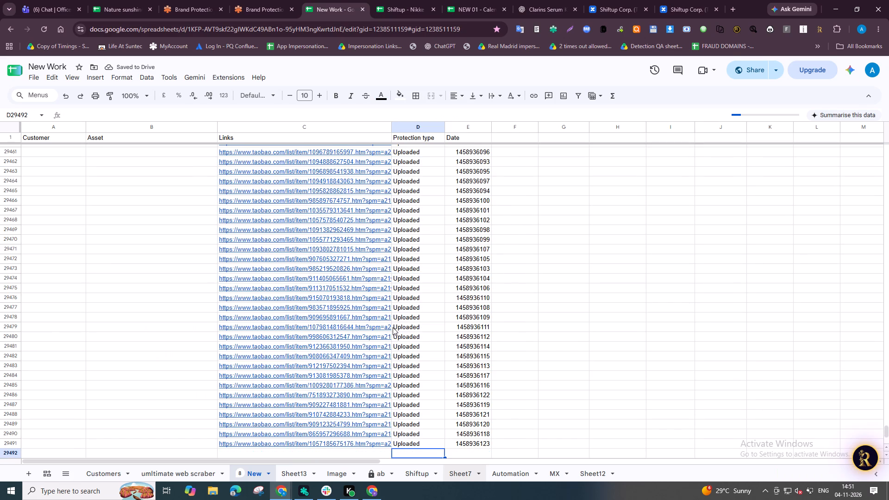
Log the link of Mr. Chen buys globally's ¥198 "Anime Goddess of Victory II Alice Niki Twin Ponytail" listing in cell C29503 of New Work.
{"action": "scroll", "coordinate": [393, 327], "scroll_direction": "down", "scroll_amount": 5}
{"action": "left_click", "coordinate": [364, 329]}
{"action": "key", "text": "alt+Tab"}
{"action": "scroll", "coordinate": [379, 315], "scroll_direction": "down", "scroll_amount": 2}
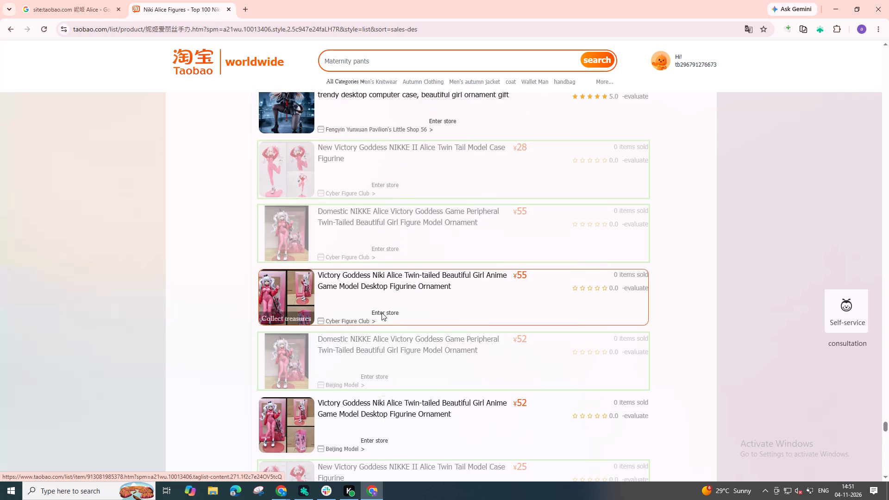
{"action": "scroll", "coordinate": [382, 312], "scroll_direction": "down", "scroll_amount": 3}
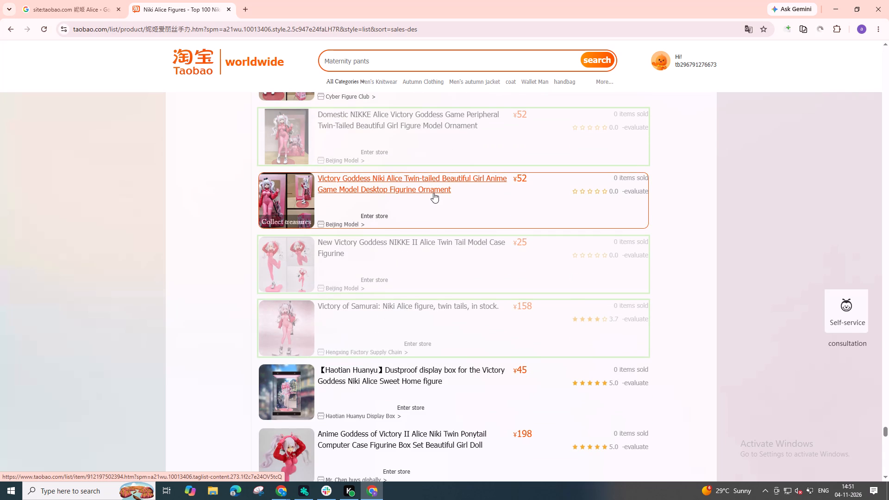
{"action": "scroll", "coordinate": [438, 202], "scroll_direction": "down", "scroll_amount": 5}
{"action": "right_click", "coordinate": [442, 215]}
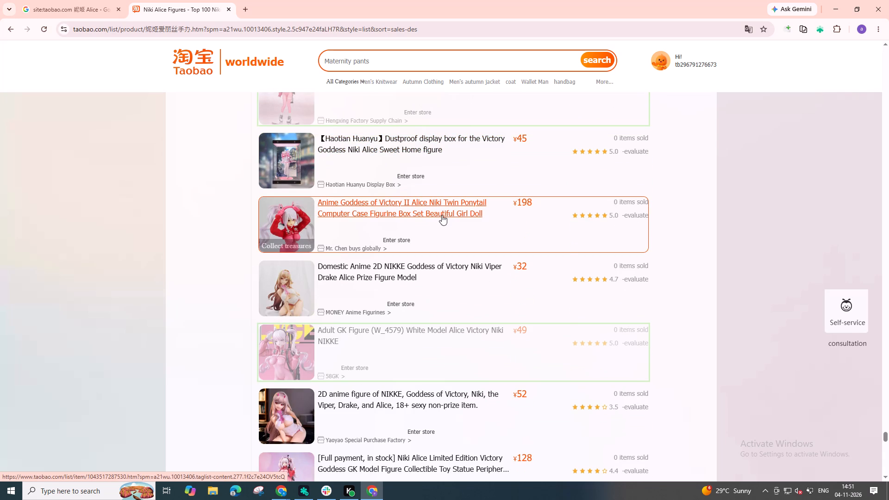
{"action": "left_click", "coordinate": [490, 316]}
{"action": "key", "text": "alt+Tab"}
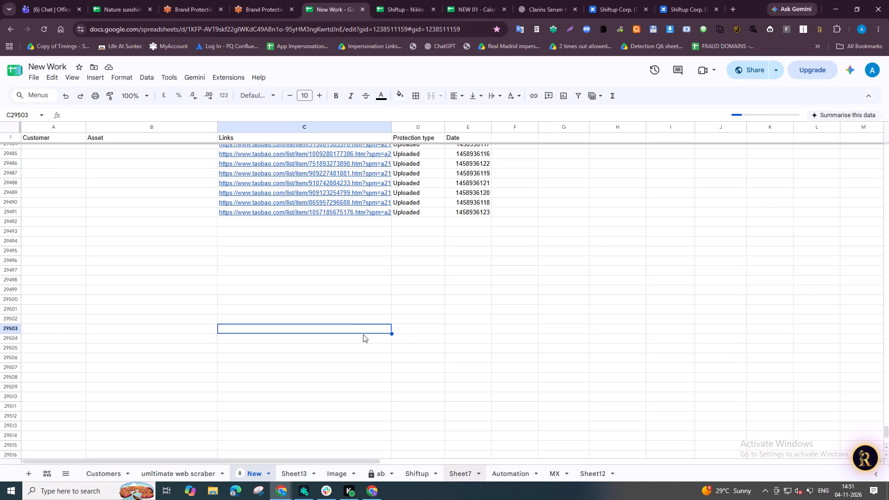
{"action": "key", "text": "ctrl+v"}
Log the link of QG Anime Trendy Toys and Figurines' ¥128 "Niki Alice Limited Edition" GK figure listing in cell C29501 of New Work.
{"action": "key", "text": "alt+Tab"}
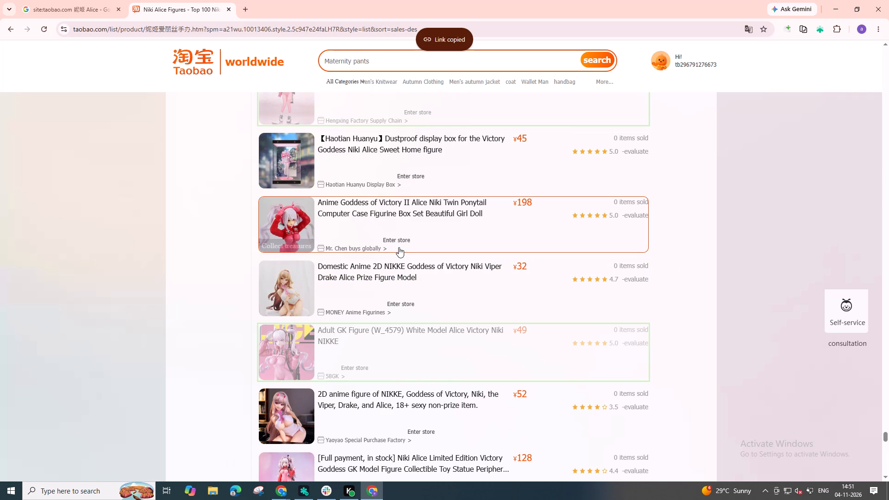
{"action": "scroll", "coordinate": [399, 247], "scroll_direction": "down", "scroll_amount": 6}
{"action": "right_click", "coordinate": [431, 190]}
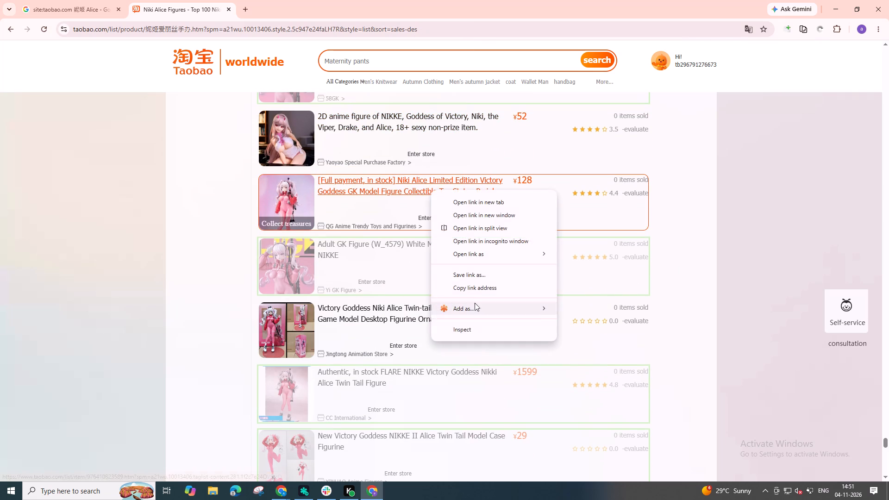
{"action": "left_click", "coordinate": [486, 290]}
{"action": "key", "text": "alt+Tab"}
{"action": "left_click", "coordinate": [355, 313]}
{"action": "key", "text": "ctrl+v"}
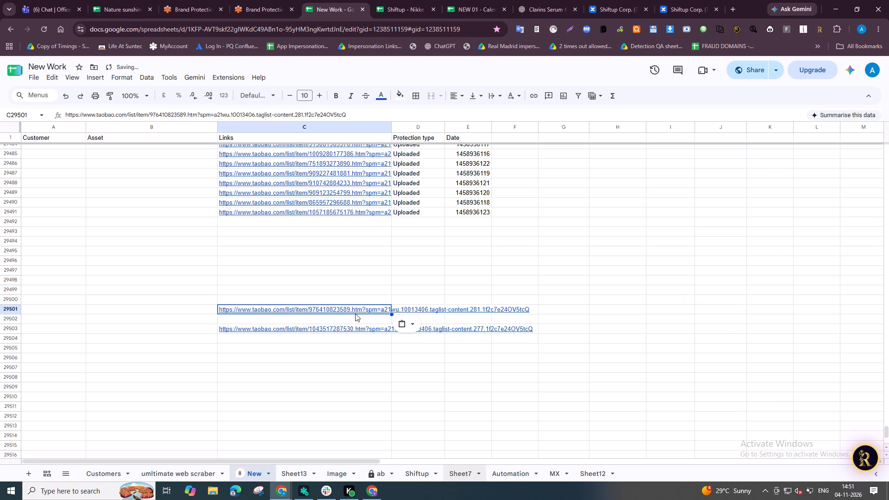
Log the link of Jingtong Animation Store's ¥53 "Victory Goddess Niki Alice Twin-tailed Beautiful Girl" listing in cell C29502 of New Work.
{"action": "key", "text": "alt+Tab"}
{"action": "right_click", "coordinate": [372, 317]}
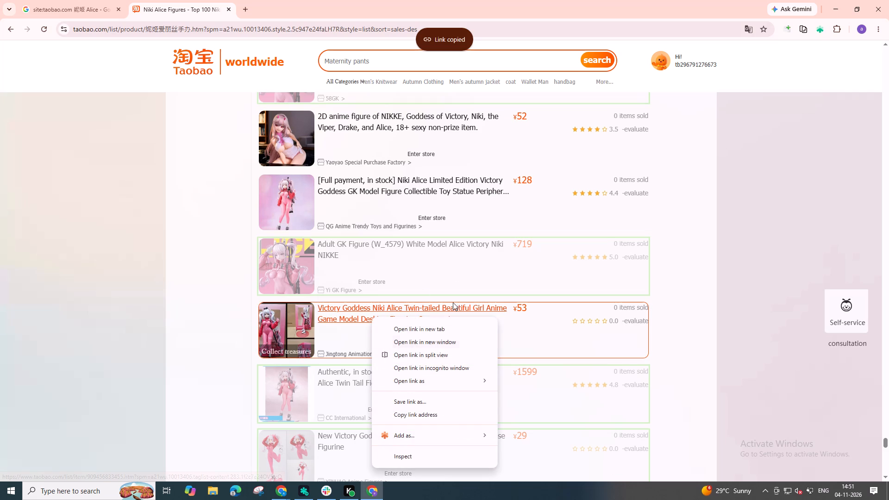
{"action": "left_click", "coordinate": [436, 414]}
{"action": "key", "text": "alt+Tab"}
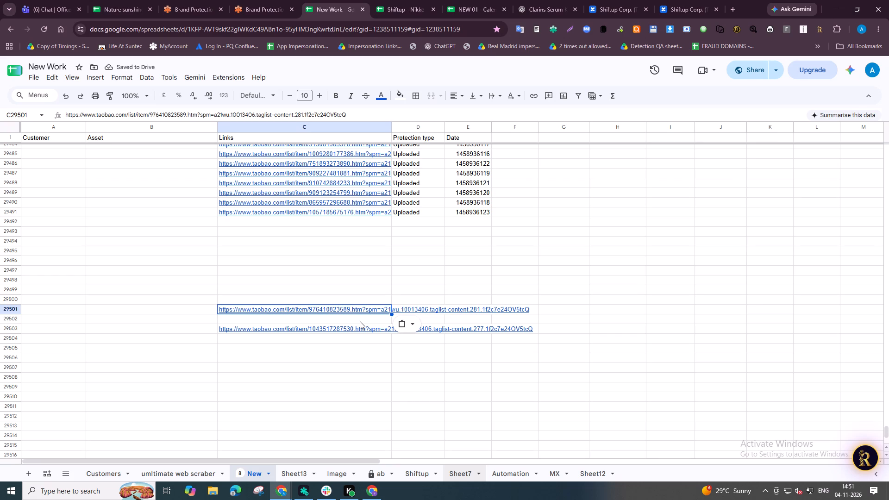
{"action": "left_click", "coordinate": [360, 321]}
{"action": "key", "text": "ctrl+v"}
Log the link of Cost-effective figurine shops' ¥45.62 "Popular glossy finish version of Niki Goddess Alice figure" listing in cell C29500 of New Work.
{"action": "key", "text": "alt+Tab"}
{"action": "scroll", "coordinate": [392, 312], "scroll_direction": "down", "scroll_amount": 6}
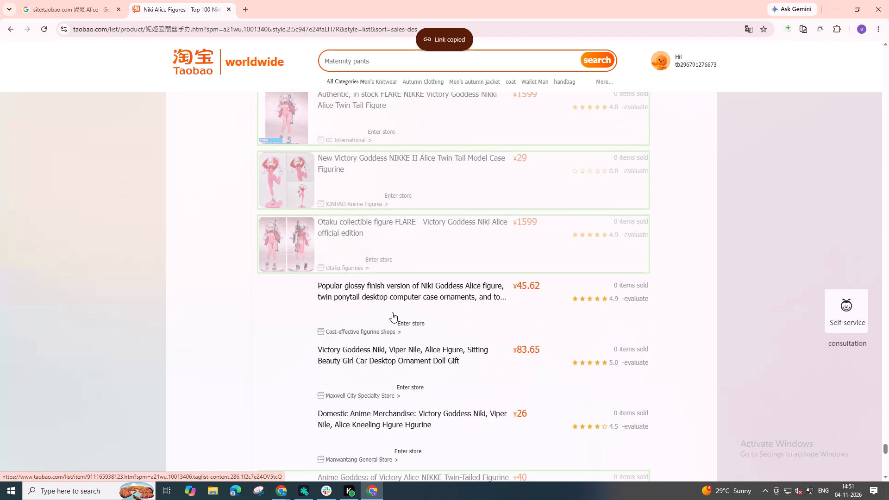
{"action": "scroll", "coordinate": [392, 312], "scroll_direction": "down", "scroll_amount": 1}
{"action": "right_click", "coordinate": [437, 250]}
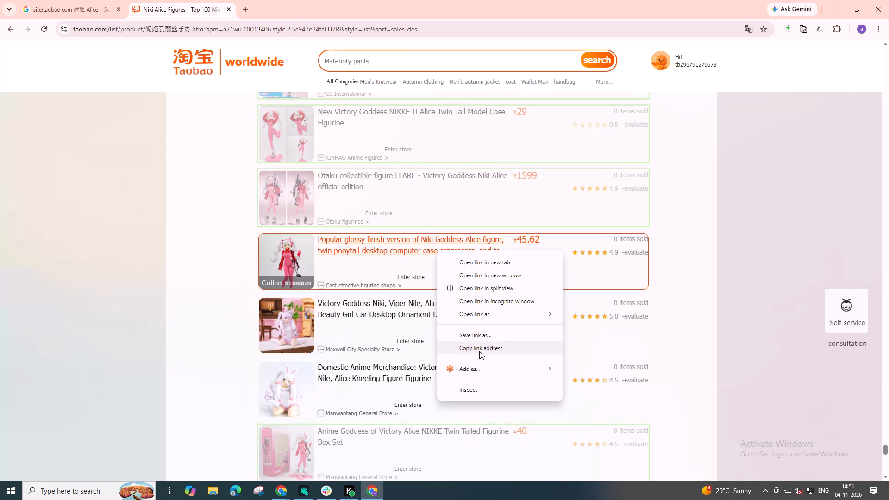
{"action": "left_click", "coordinate": [479, 351]}
{"action": "key", "text": "alt+Tab"}
{"action": "left_click", "coordinate": [372, 301]}
{"action": "key", "text": "ctrl+v"}
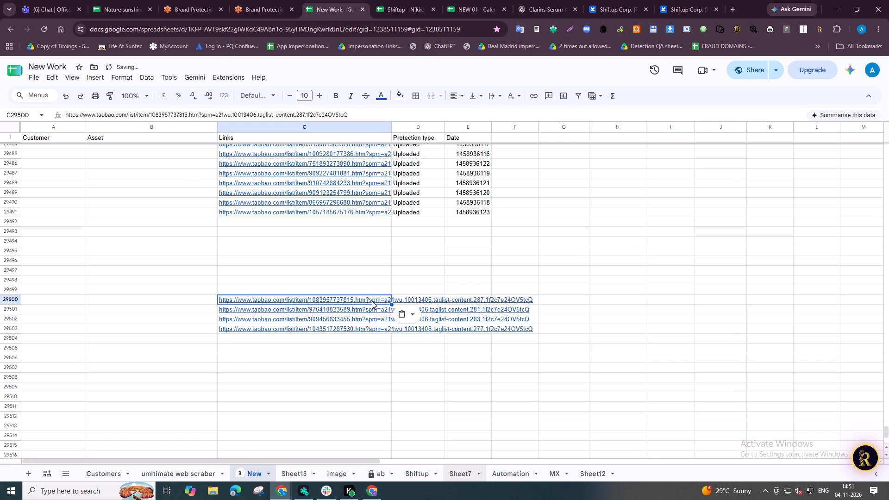
Log the link of Magic Pavilion's ¥56 "Victory Goddess Niki Alice Twin-tailed Beautiful Girl" listing in cell C29499 of New Work.
{"action": "key", "text": "alt+Tab"}
{"action": "scroll", "coordinate": [394, 305], "scroll_direction": "down", "scroll_amount": 10}
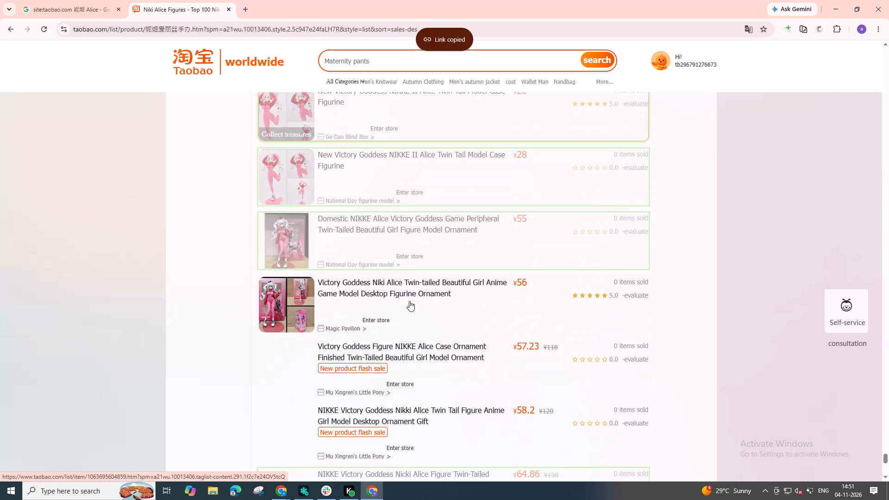
{"action": "right_click", "coordinate": [422, 233]}
{"action": "left_click", "coordinate": [498, 330]}
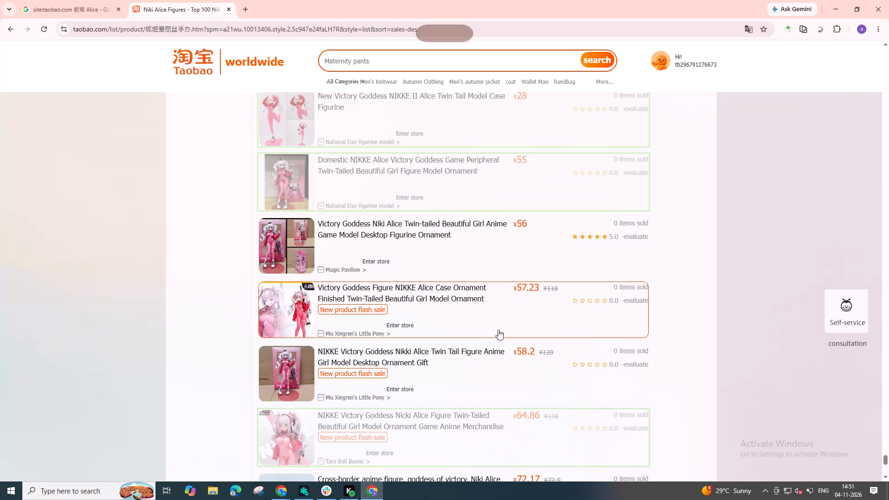
{"action": "key", "text": "alt+Tab"}
{"action": "left_click", "coordinate": [358, 292]}
{"action": "key", "text": "ctrl+v"}
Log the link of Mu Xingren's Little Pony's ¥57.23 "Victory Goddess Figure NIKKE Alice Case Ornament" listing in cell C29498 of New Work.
{"action": "key", "text": "alt+Tab"}
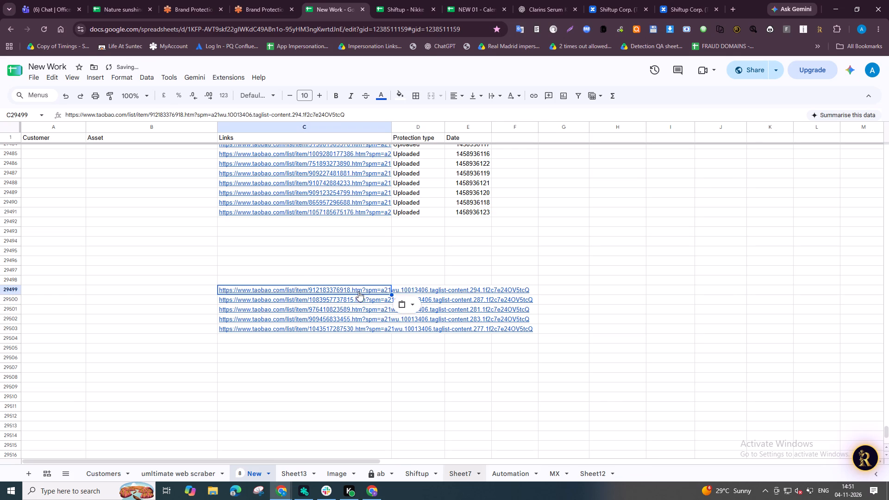
{"action": "right_click", "coordinate": [443, 297]}
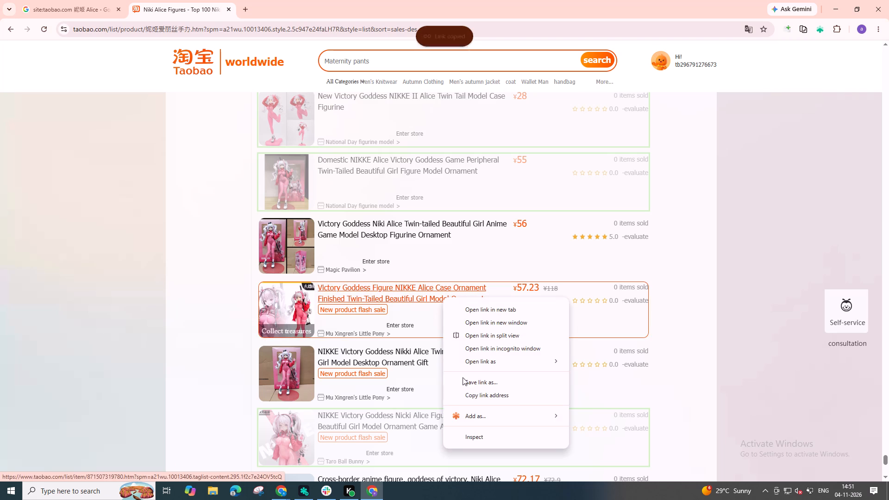
{"action": "left_click", "coordinate": [526, 398]}
{"action": "key", "text": "alt+Tab"}
{"action": "left_click", "coordinate": [390, 279]}
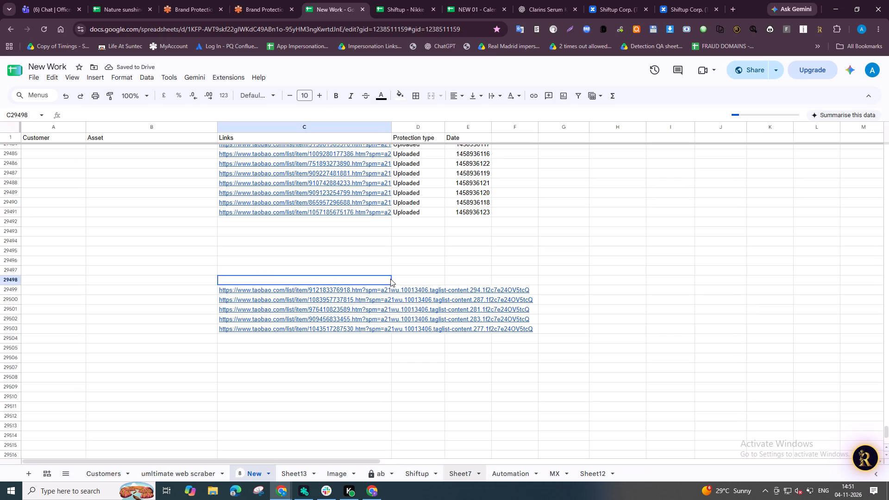
{"action": "key", "text": "ctrl+v"}
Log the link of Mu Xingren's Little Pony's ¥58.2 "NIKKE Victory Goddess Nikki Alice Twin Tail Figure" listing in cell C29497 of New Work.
{"action": "key", "text": "alt+Tab"}
{"action": "right_click", "coordinate": [416, 369]}
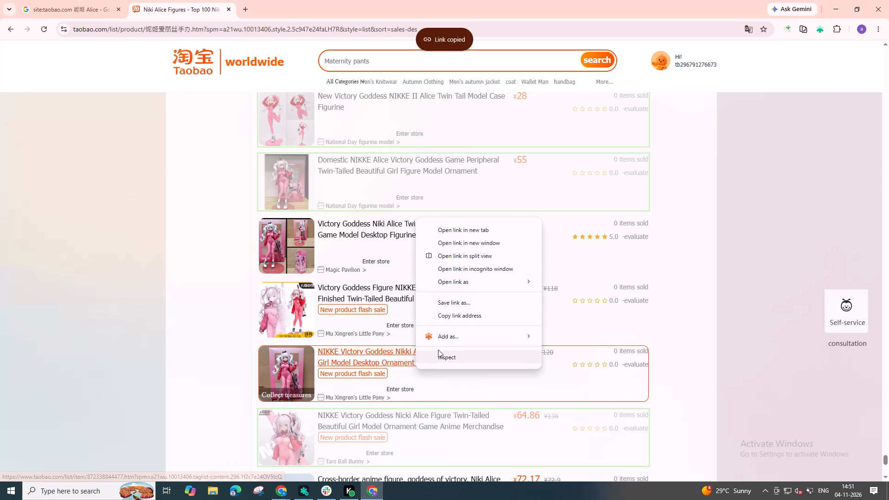
{"action": "left_click", "coordinate": [479, 314]}
{"action": "key", "text": "alt+Tab"}
{"action": "left_click", "coordinate": [363, 271]}
{"action": "key", "text": "ctrl+v"}
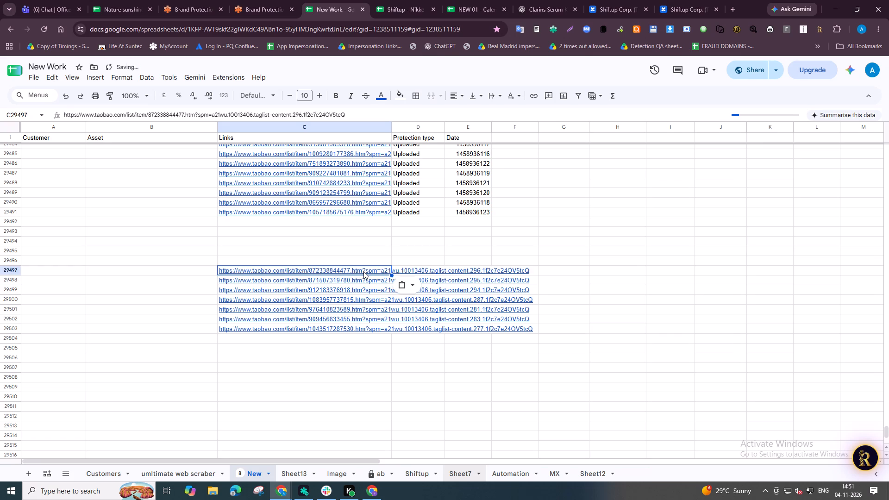
Log the link of Qinglin Anime & Toy Store's ¥128 "Niki Alice Limited Edition" GK figure listing in cell C29496 of New Work.
{"action": "key", "text": "alt+Tab"}
{"action": "scroll", "coordinate": [402, 310], "scroll_direction": "down", "scroll_amount": 5}
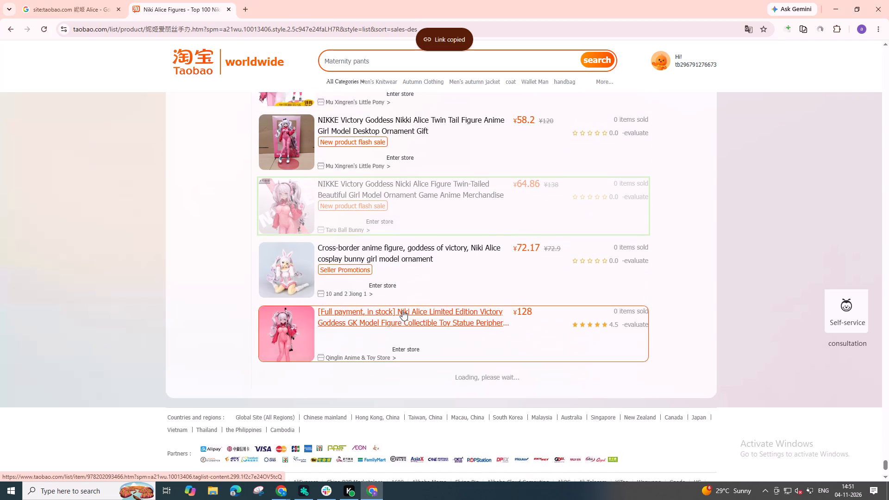
{"action": "scroll", "coordinate": [402, 310], "scroll_direction": "down", "scroll_amount": 2}
{"action": "right_click", "coordinate": [448, 231]}
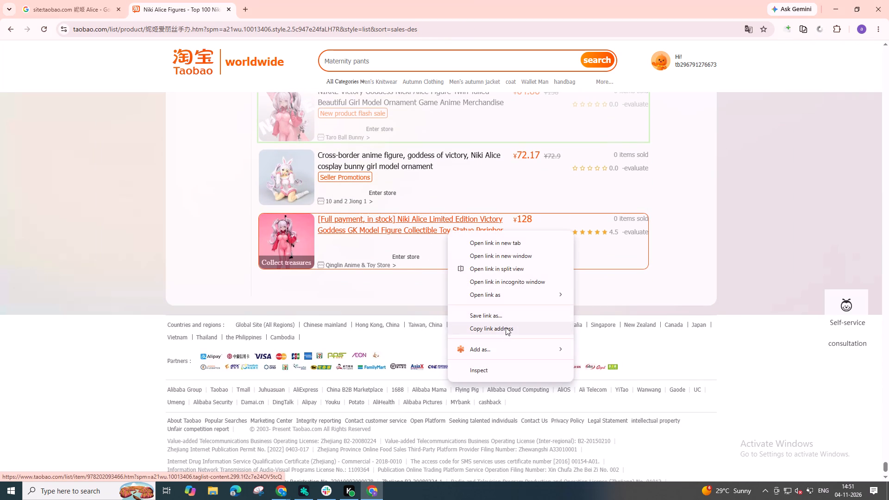
{"action": "left_click", "coordinate": [506, 326]}
{"action": "key", "text": "alt+Tab"}
{"action": "left_click", "coordinate": [380, 262]}
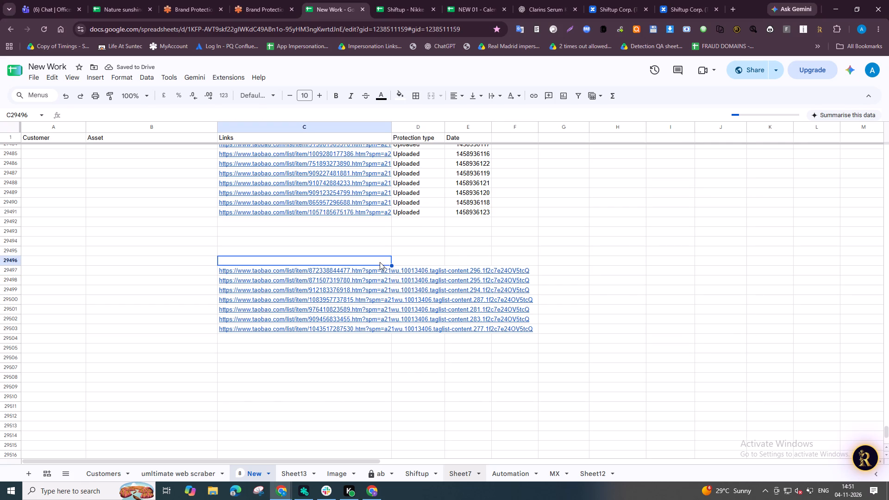
{"action": "key", "text": "ctrl+v"}
Log the link of Authentic Moe Goods' ¥1000 "FLARE NIKKE Victory Goddess Nikki Alice Twin Tail Figure" listing in cell C29504 of New Work.
{"action": "key", "text": "alt+Tab"}
{"action": "scroll", "coordinate": [384, 281], "scroll_direction": "down", "scroll_amount": 1}
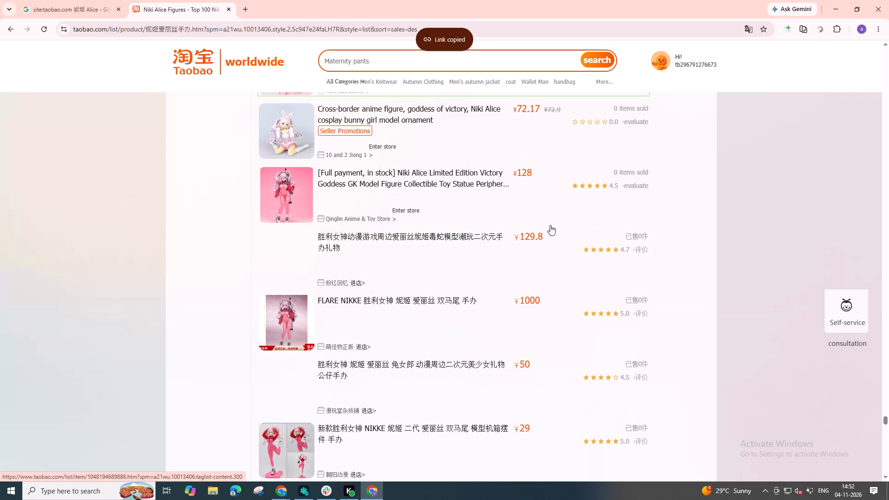
{"action": "scroll", "coordinate": [614, 197], "scroll_direction": "down", "scroll_amount": 2}
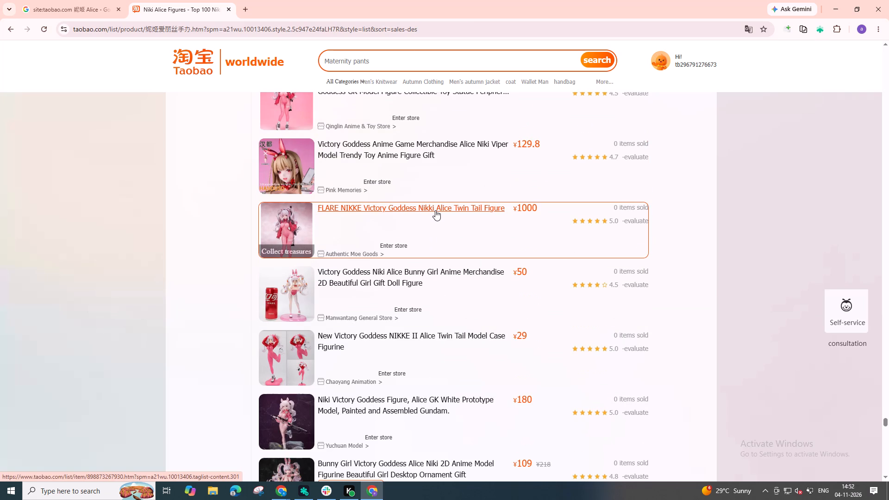
{"action": "right_click", "coordinate": [436, 210]}
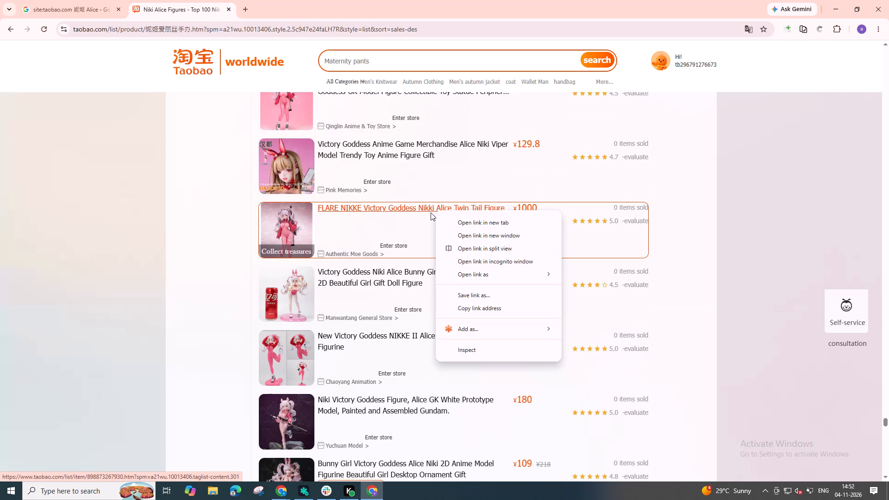
{"action": "left_click", "coordinate": [489, 309]}
{"action": "key", "text": "alt+Tab"}
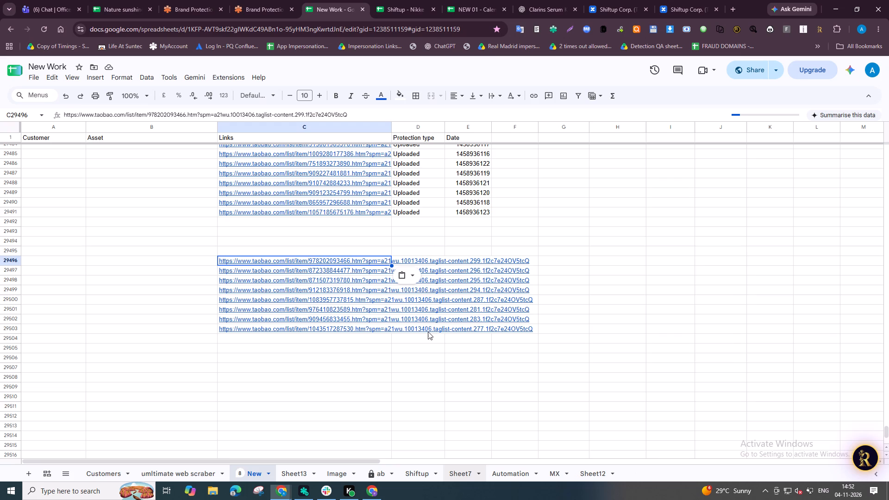
{"action": "left_click", "coordinate": [384, 339]}
{"action": "key", "text": "ctrl+v"}
Open the product image of Yuchuan Model's ¥180 "Alice GK White Prototype Model" listing in a separate tab.
{"action": "key", "text": "alt+Tab"}
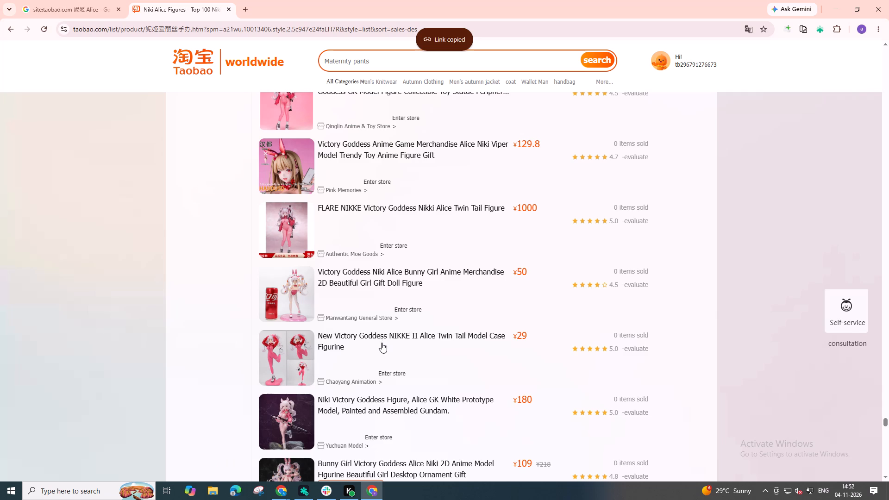
{"action": "scroll", "coordinate": [386, 340], "scroll_direction": "down", "scroll_amount": 6}
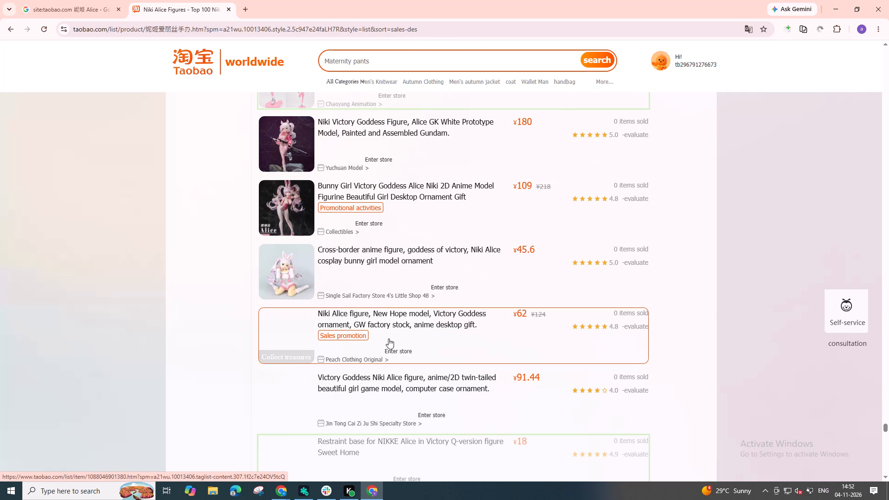
{"action": "right_click", "coordinate": [288, 147]}
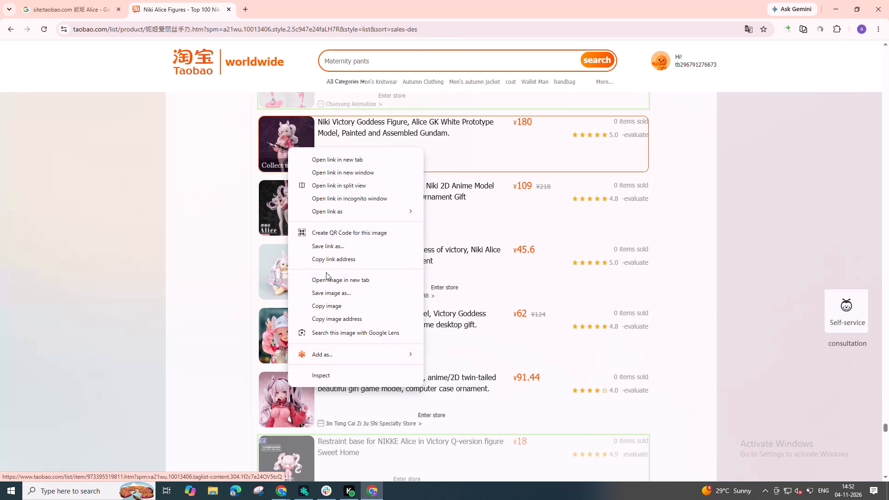
{"action": "left_click", "coordinate": [326, 278]}
Log the link of Peach Clothing Original's ¥62 "Niki Alice figure, New Hope model" listing in cell C29505 of New Work.
{"action": "right_click", "coordinate": [450, 321]}
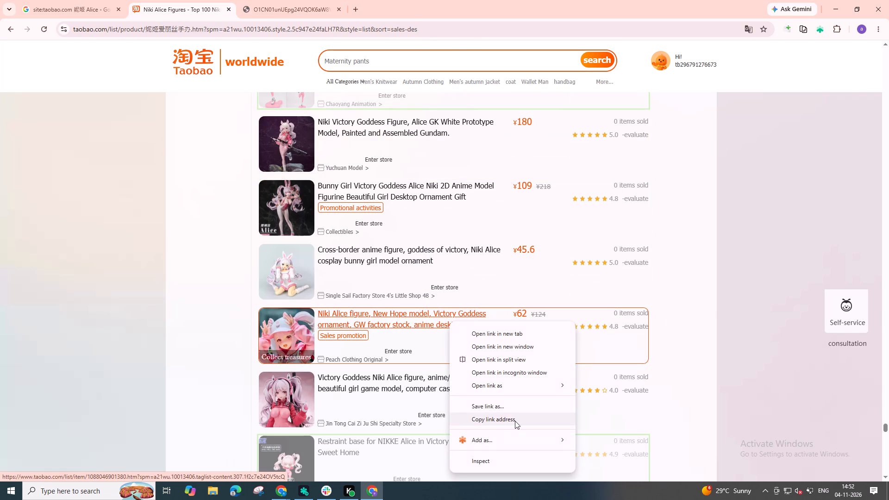
{"action": "left_click", "coordinate": [520, 419]}
{"action": "key", "text": "alt+Tab"}
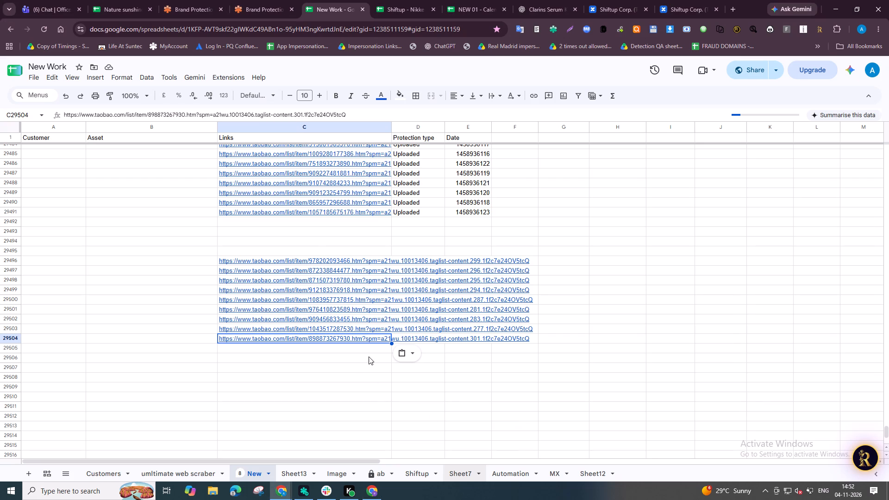
{"action": "left_click", "coordinate": [368, 351]}
{"action": "key", "text": "ctrl+v"}
Log the link of Jin Tong Cai Zi Ju Shi Specialty Store's ¥91.44 Niki Alice figure listing in cell C29506 of New Work.
{"action": "key", "text": "alt+Tab"}
{"action": "right_click", "coordinate": [399, 382]}
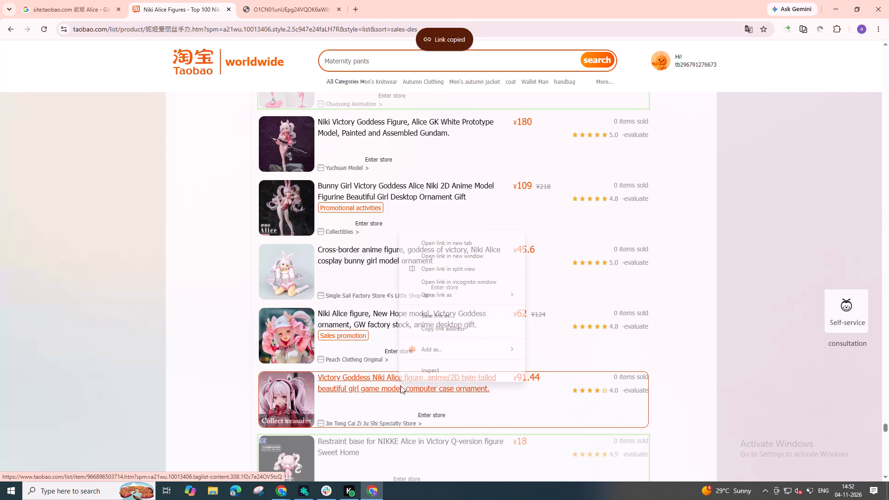
{"action": "left_click", "coordinate": [470, 330]}
{"action": "key", "text": "alt+Tab"}
{"action": "left_click", "coordinate": [365, 358]}
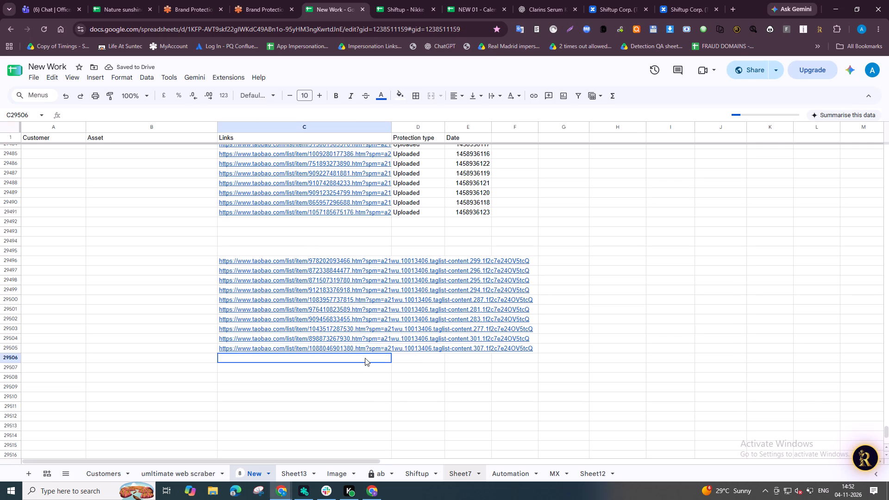
{"action": "key", "text": "ctrl+v"}
Check the opened Yuchuan Model product image, close it, and log that ¥180 listing's link in cell C29507 of New Work.
{"action": "key", "text": "alt+Tab"}
{"action": "left_click", "coordinate": [261, 0]}
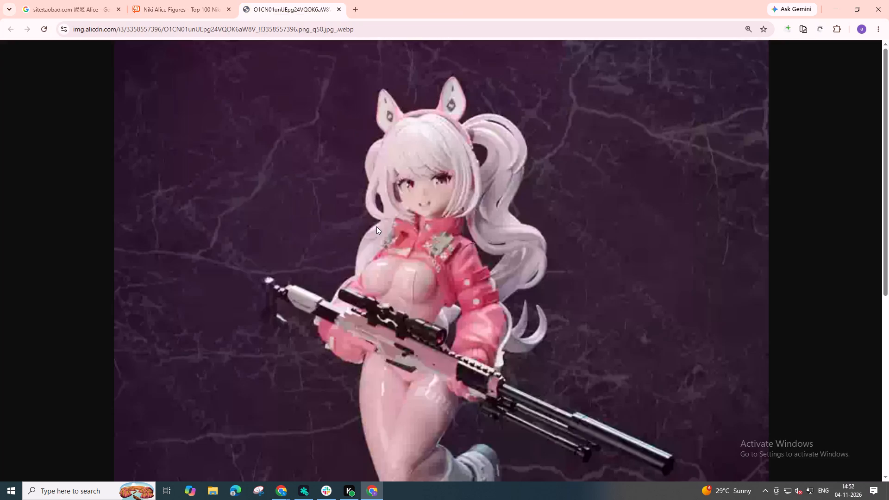
{"action": "key", "text": "ctrl+w"}
{"action": "right_click", "coordinate": [426, 135]}
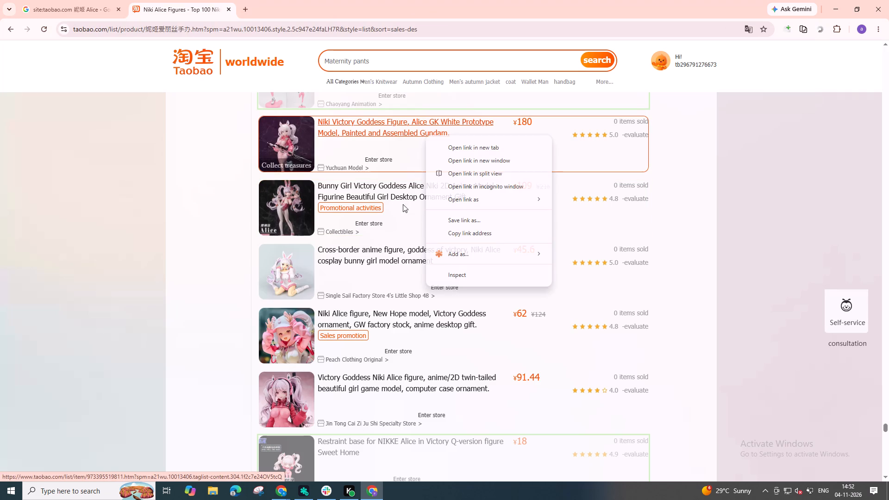
{"action": "left_click", "coordinate": [472, 237]}
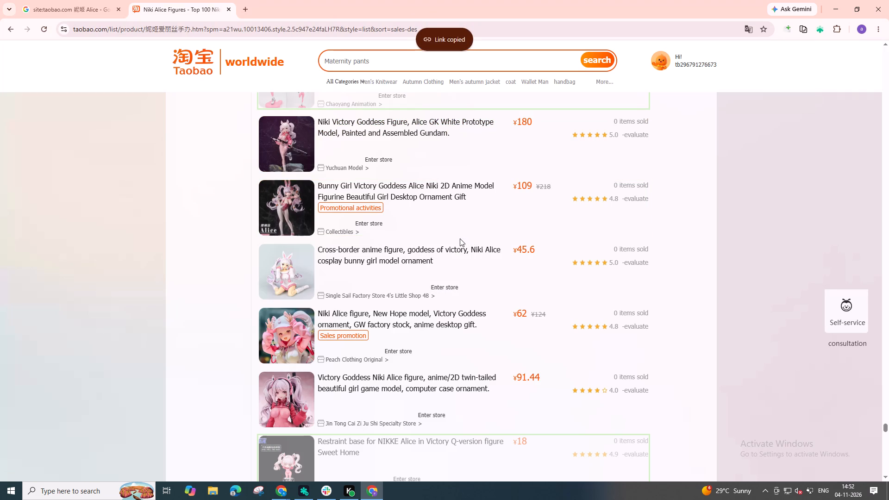
{"action": "key", "text": "alt+Tab"}
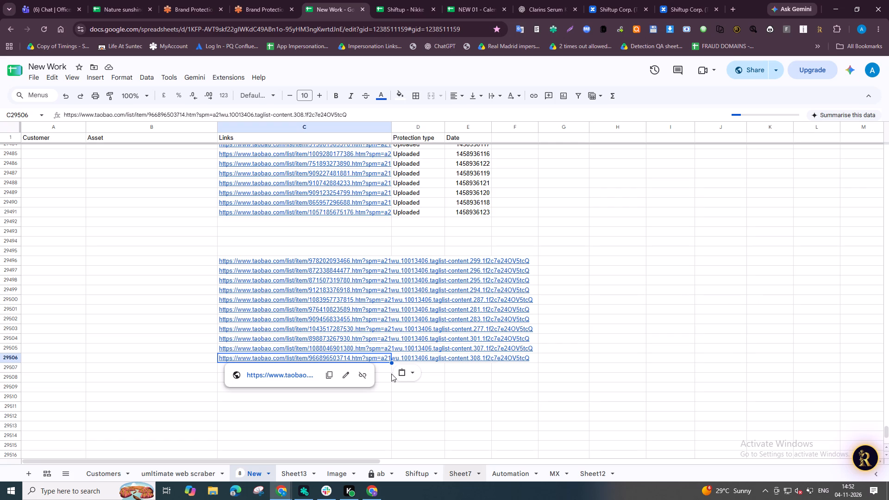
{"action": "left_click", "coordinate": [389, 370]}
{"action": "key", "text": "ctrl+v"}
Re-examine the full-size product image of Yuchuan Model's ¥180 Alice GK listing, closing it when done.
{"action": "key", "text": "alt+Tab"}
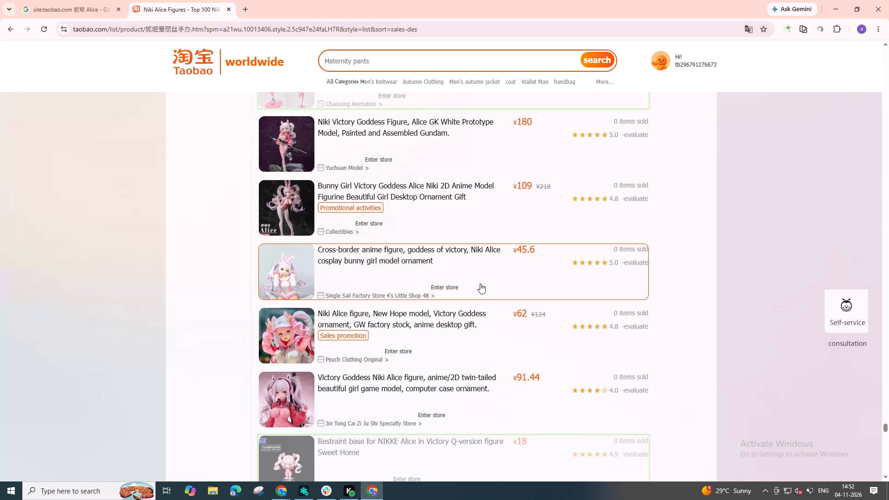
{"action": "scroll", "coordinate": [486, 296], "scroll_direction": "down", "scroll_amount": 2}
{"action": "scroll", "coordinate": [486, 297], "scroll_direction": "up", "scroll_amount": 3}
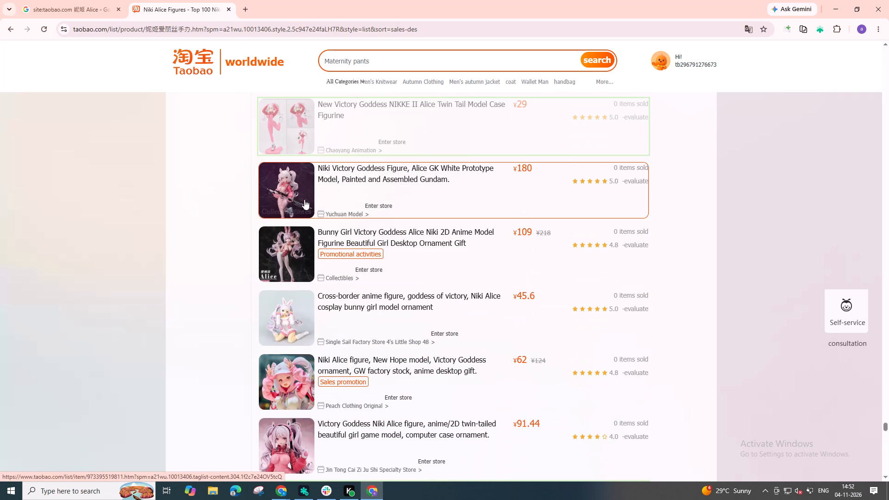
{"action": "right_click", "coordinate": [293, 186]}
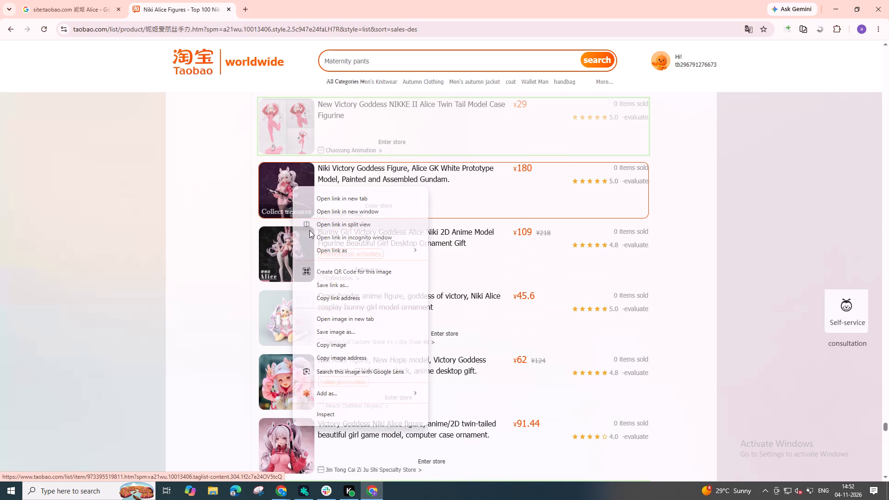
{"action": "left_click", "coordinate": [351, 316]}
{"action": "left_click", "coordinate": [320, 0]}
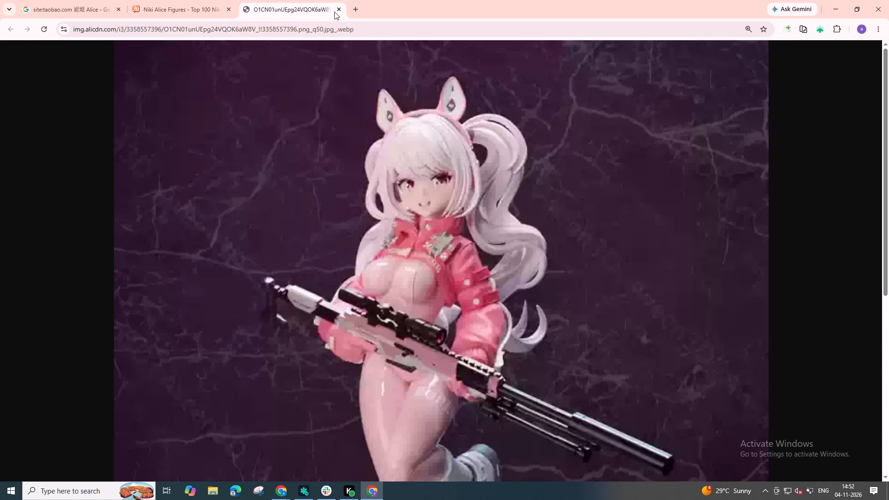
{"action": "left_click", "coordinate": [339, 10]}
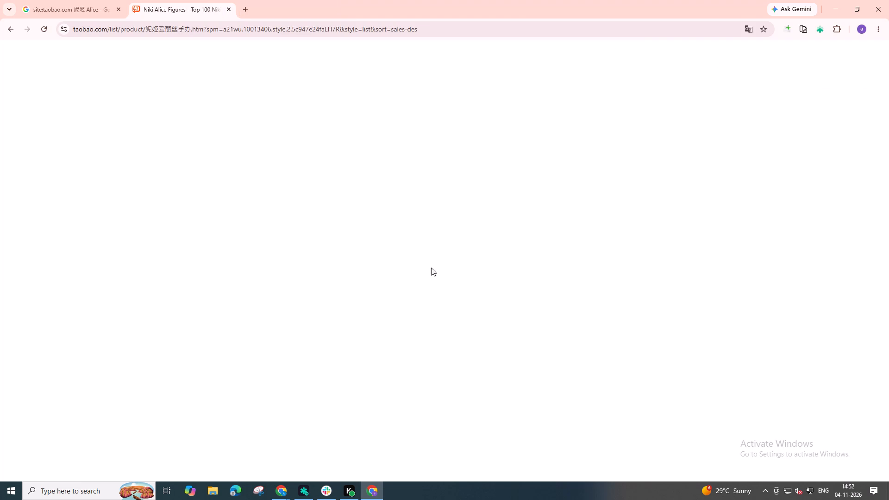
Log the link of Jin Tong Cai Zi Ju Shi Specialty Store's ¥91.44 Niki Alice figure listing again, in cell C29508 of New Work.
{"action": "scroll", "coordinate": [419, 262], "scroll_direction": "down", "scroll_amount": 6}
{"action": "right_click", "coordinate": [421, 157]}
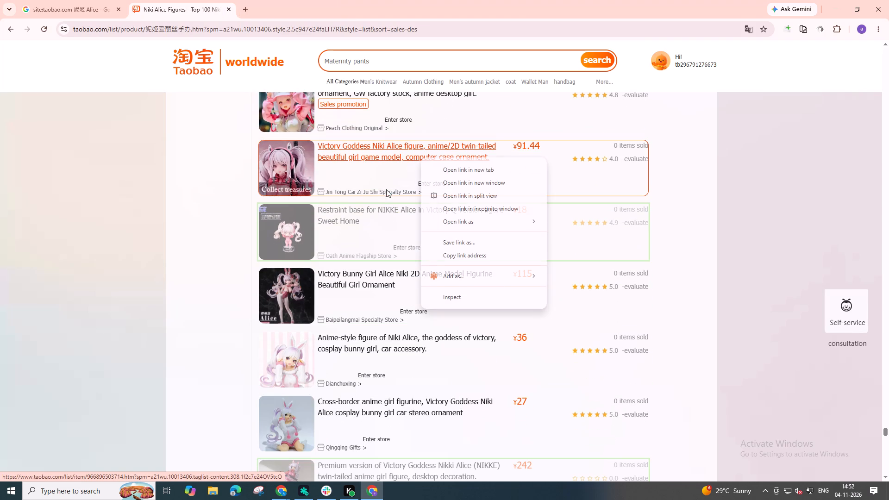
{"action": "left_click", "coordinate": [475, 258]}
{"action": "key", "text": "alt+Tab"}
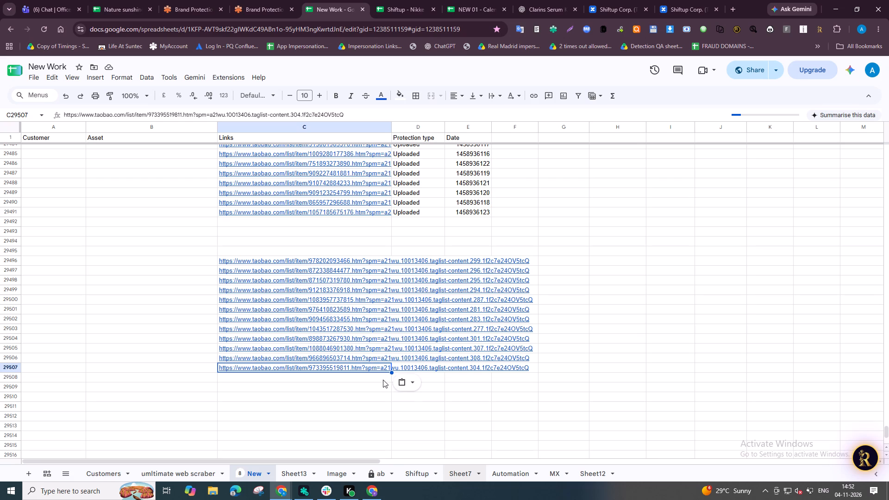
{"action": "left_click", "coordinate": [383, 380]}
{"action": "key", "text": "ctrl+v"}
Check the product image of Yuexi CG's ¥5 3D printed Niki Alice model, close it, and log the listing's link in cell C29509 of New Work.
{"action": "key", "text": "alt+Tab"}
{"action": "scroll", "coordinate": [441, 320], "scroll_direction": "down", "scroll_amount": 3}
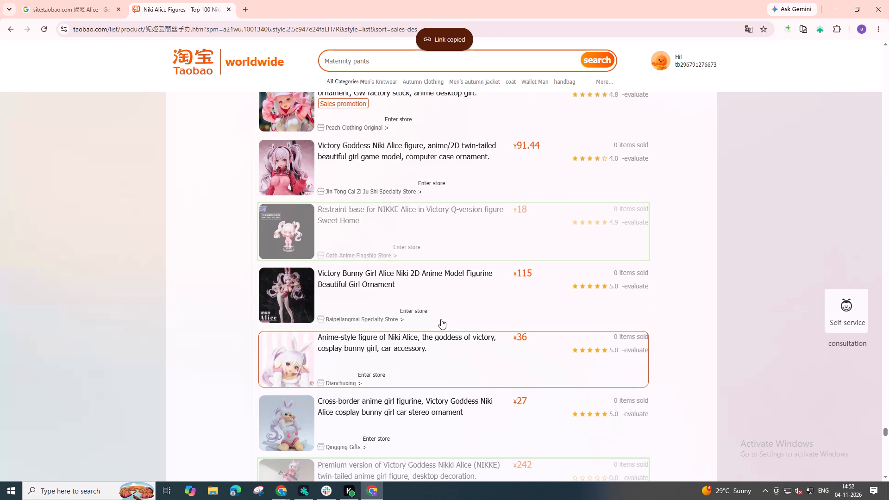
{"action": "scroll", "coordinate": [441, 319], "scroll_direction": "down", "scroll_amount": 2}
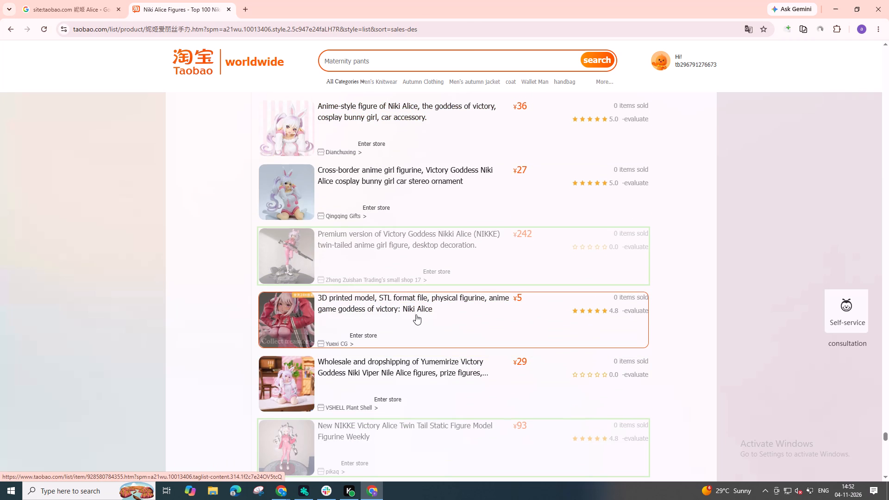
{"action": "scroll", "coordinate": [414, 313], "scroll_direction": "down", "scroll_amount": 2}
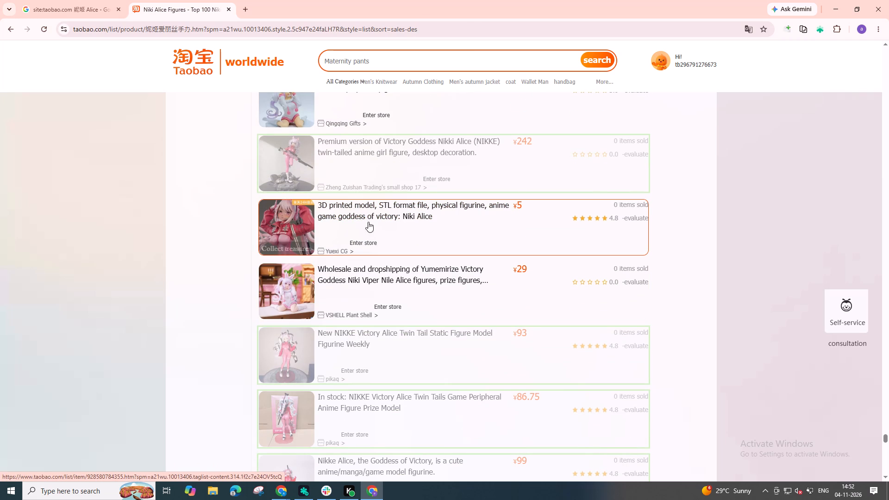
{"action": "right_click", "coordinate": [385, 213]}
{"action": "left_click", "coordinate": [450, 314]}
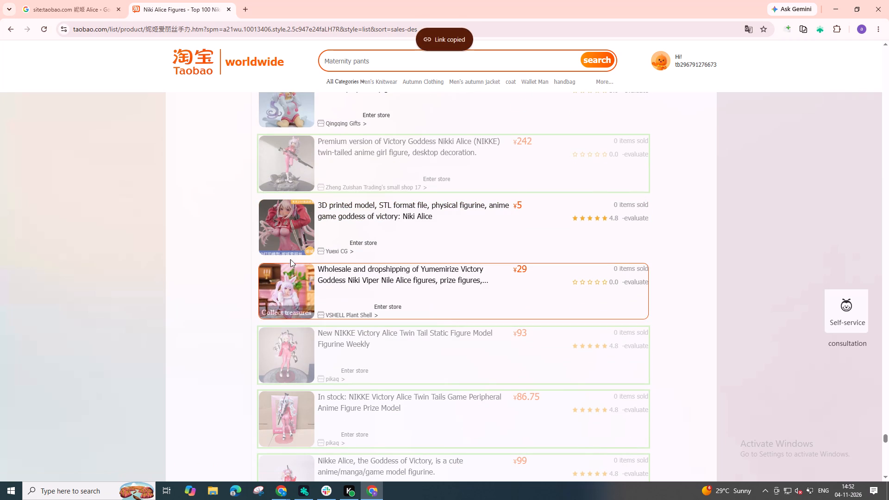
{"action": "right_click", "coordinate": [268, 227]}
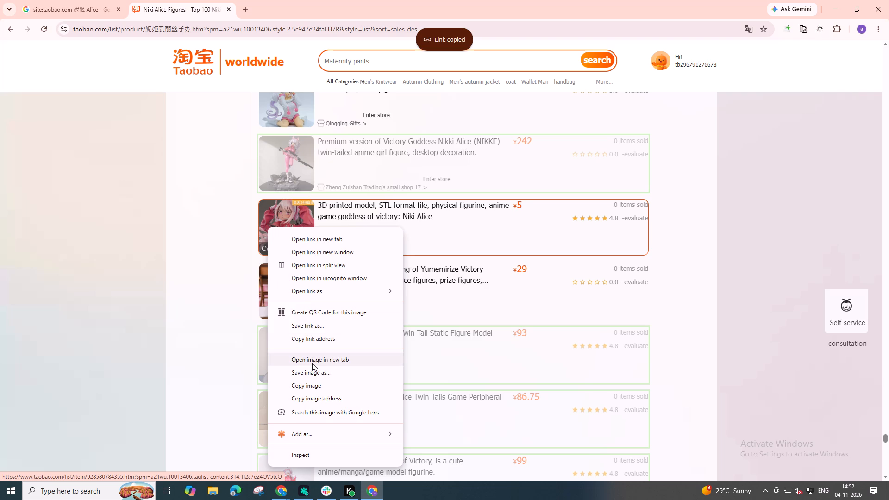
{"action": "left_click", "coordinate": [312, 363]}
{"action": "right_click", "coordinate": [392, 215]}
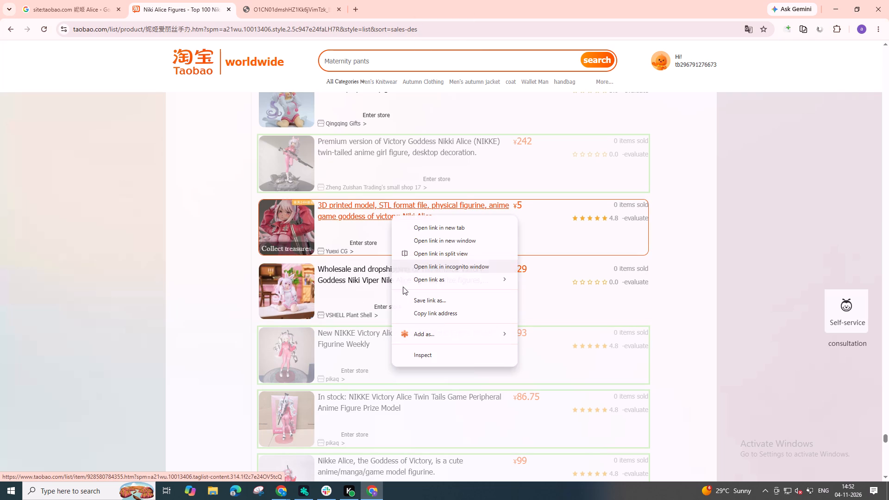
{"action": "left_click", "coordinate": [423, 317]}
{"action": "left_click", "coordinate": [340, 0]}
{"action": "left_click", "coordinate": [339, 10]}
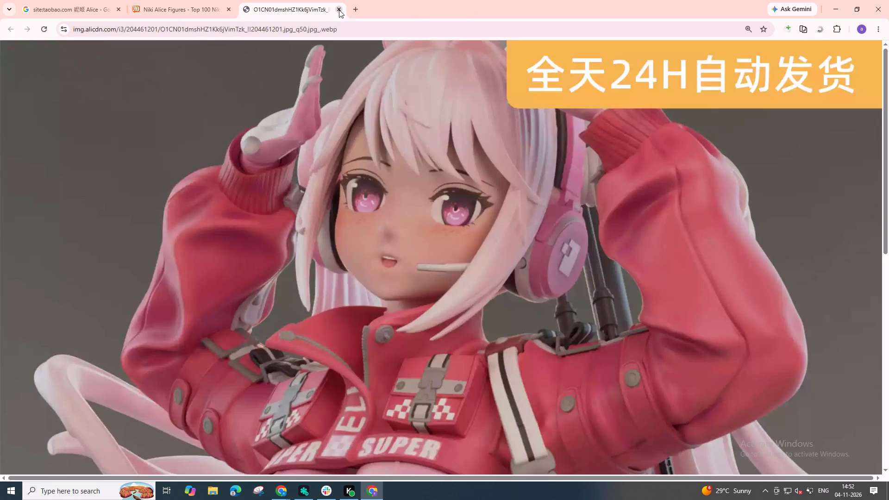
{"action": "key", "text": "alt+Tab"}
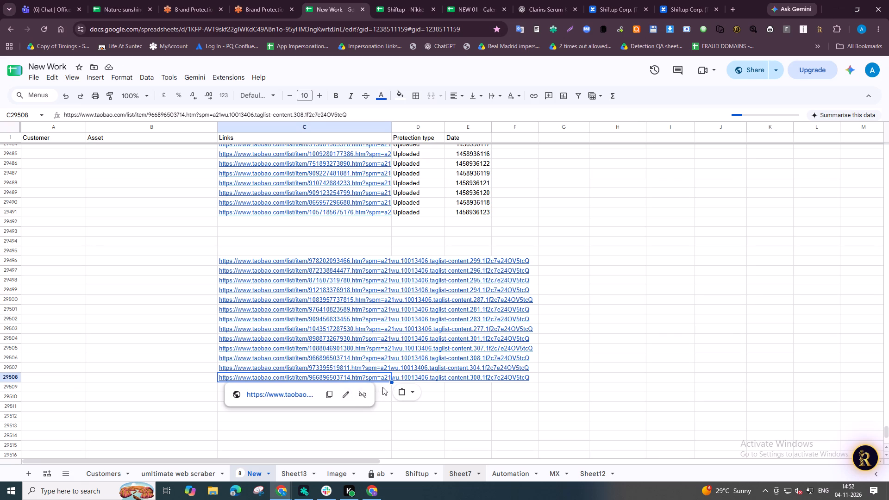
{"action": "left_click", "coordinate": [382, 387]}
{"action": "key", "text": "ctrl+v"}
Log the link of pikaq's ¥90 Niki Alice Twin Tails doll base figure listing in cell C29510 of New Work.
{"action": "key", "text": "alt+Tab"}
{"action": "scroll", "coordinate": [391, 330], "scroll_direction": "down", "scroll_amount": 6}
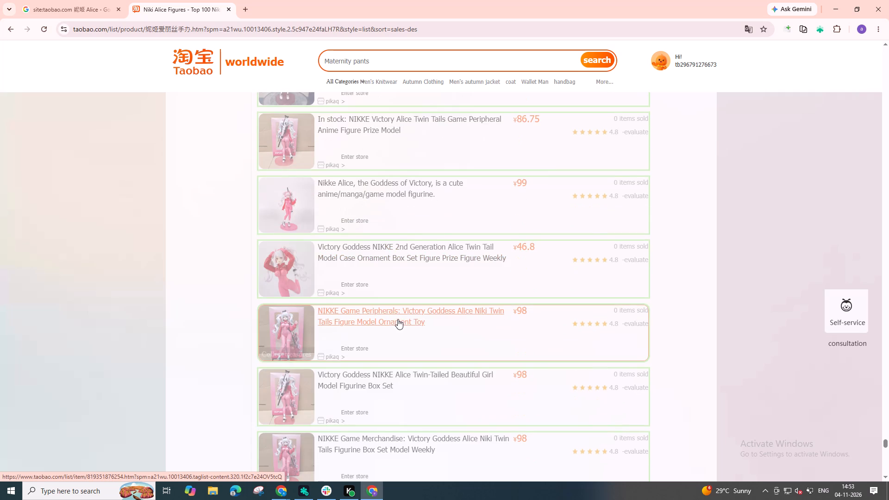
{"action": "scroll", "coordinate": [399, 316], "scroll_direction": "down", "scroll_amount": 12}
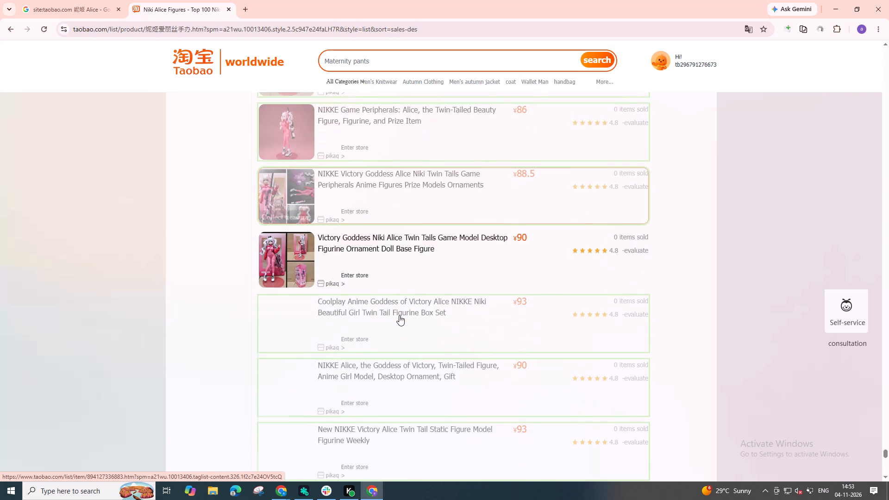
{"action": "right_click", "coordinate": [374, 212]}
{"action": "left_click", "coordinate": [437, 310]}
{"action": "key", "text": "alt+Tab"}
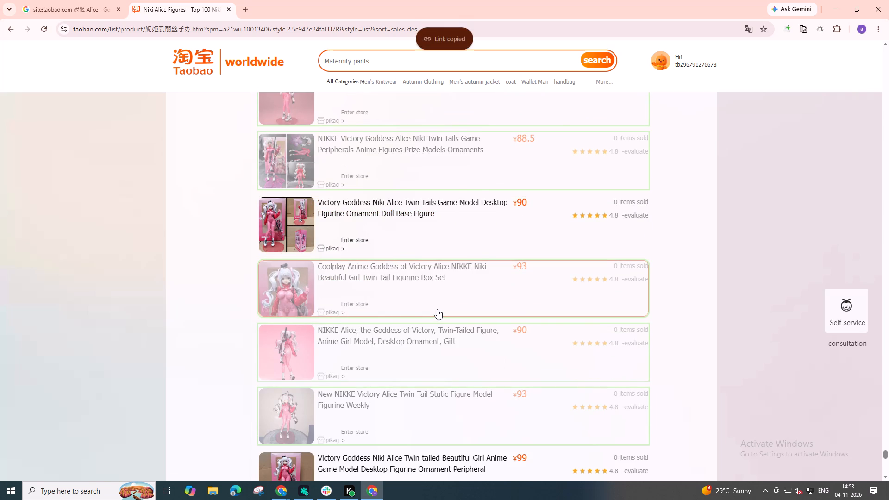
{"action": "left_click", "coordinate": [388, 401]}
{"action": "key", "text": "ctrl+v"}
Log the link of pikaq's ¥99 twin-tailed Niki Alice desktop figurine listing in cell C29514 of New Work.
{"action": "key", "text": "alt+Tab"}
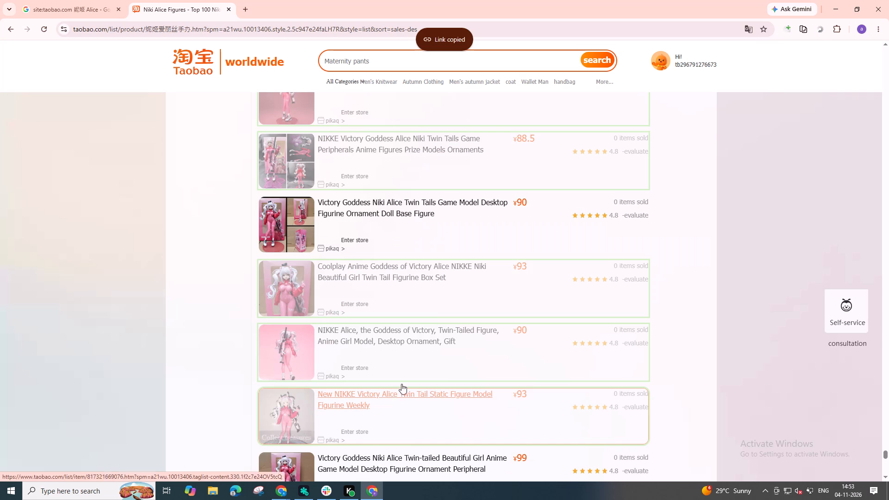
{"action": "scroll", "coordinate": [426, 321], "scroll_direction": "down", "scroll_amount": 4}
{"action": "right_click", "coordinate": [435, 271]}
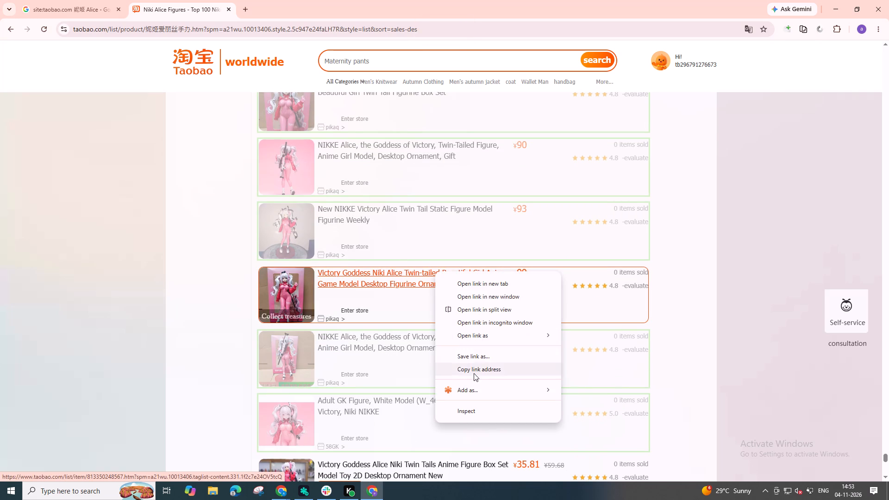
{"action": "left_click", "coordinate": [474, 373]}
{"action": "key", "text": "alt+Tab"}
{"action": "scroll", "coordinate": [381, 276], "scroll_direction": "down", "scroll_amount": 4}
{"action": "left_click", "coordinate": [356, 253]}
{"action": "key", "text": "ctrl+v"}
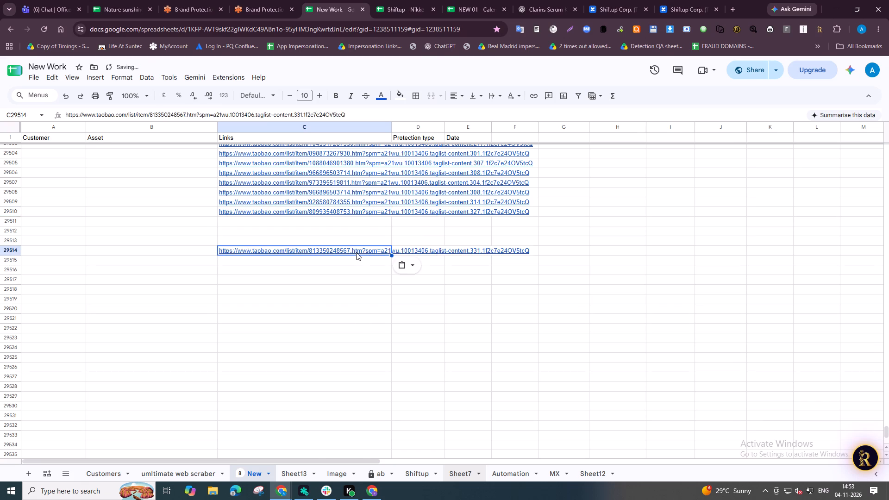
Log the link of Yimeier1245's ¥35.81 Alice Niki Twin Tails figure box set listing in cell C29513 of New Work.
{"action": "key", "text": "alt+Tab"}
{"action": "scroll", "coordinate": [401, 279], "scroll_direction": "down", "scroll_amount": 6}
{"action": "right_click", "coordinate": [416, 194]}
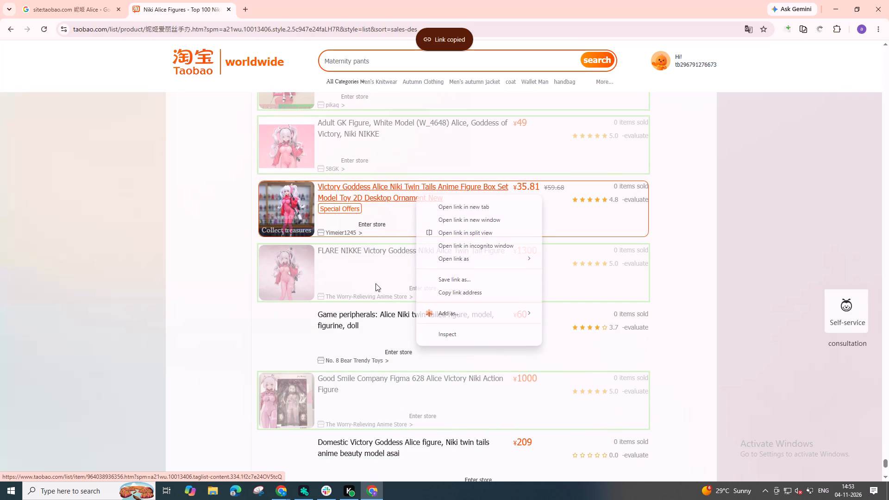
{"action": "left_click", "coordinate": [474, 296]}
{"action": "key", "text": "alt+Tab"}
{"action": "left_click", "coordinate": [357, 239]}
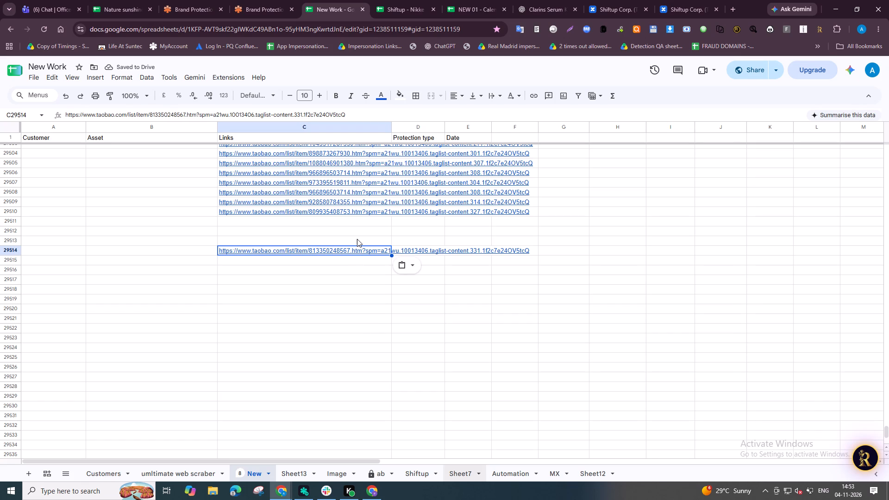
{"action": "key", "text": "ctrl+v"}
Log the link of No. 8 Bear Trendy Toys' ¥60 Alice Niki twin-tailed figure listing in cell C29512 of New Work.
{"action": "key", "text": "alt+Tab"}
{"action": "right_click", "coordinate": [375, 320]}
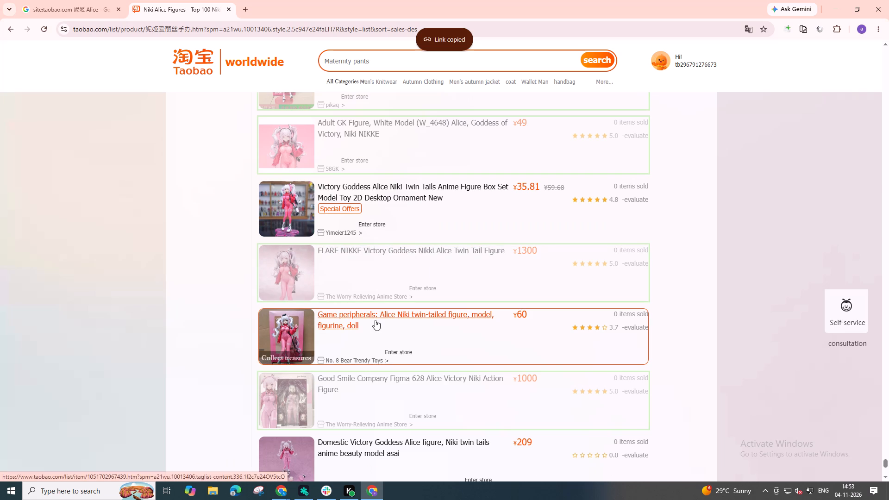
{"action": "left_click", "coordinate": [440, 415]}
{"action": "key", "text": "alt+Tab"}
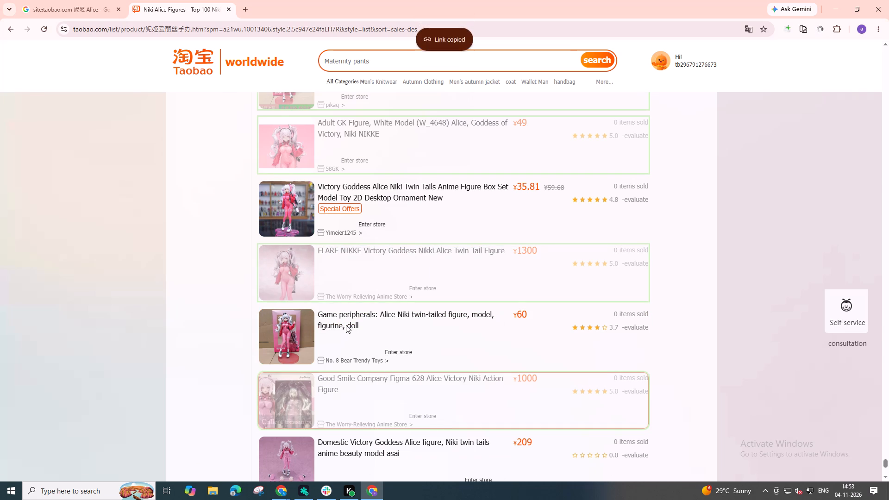
{"action": "left_click", "coordinate": [343, 230]}
{"action": "key", "text": "ctrl+v"}
Log the link of Du Dong City B Emperor Branch's ¥209 domestic Victory Goddess Alice figure listing in cell C29511 of New Work.
{"action": "key", "text": "alt+Tab"}
{"action": "scroll", "coordinate": [387, 259], "scroll_direction": "down", "scroll_amount": 1}
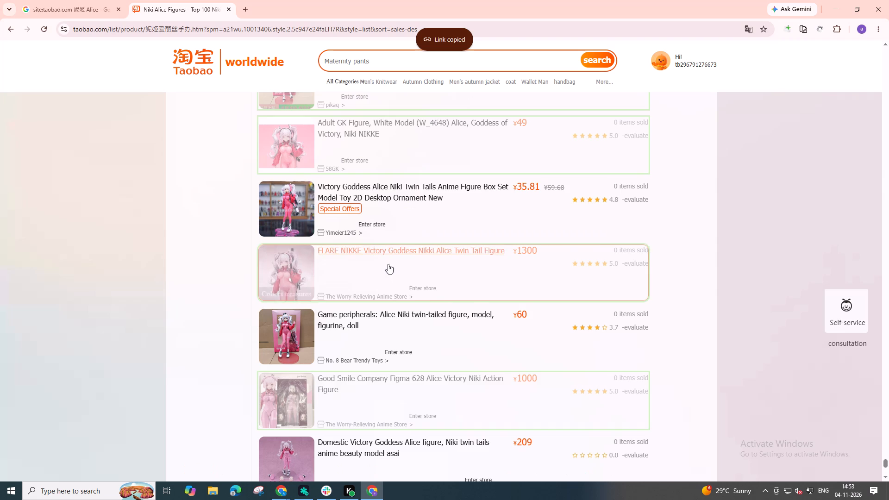
{"action": "scroll", "coordinate": [388, 264], "scroll_direction": "down", "scroll_amount": 4}
{"action": "right_click", "coordinate": [373, 220]}
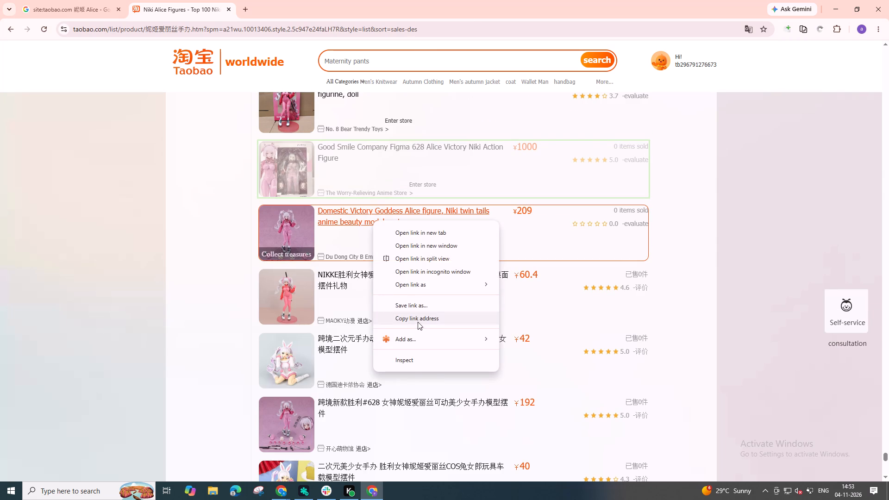
{"action": "left_click", "coordinate": [418, 322]}
{"action": "key", "text": "alt+Tab"}
{"action": "left_click", "coordinate": [368, 220]}
{"action": "key", "text": "ctrl+v"}
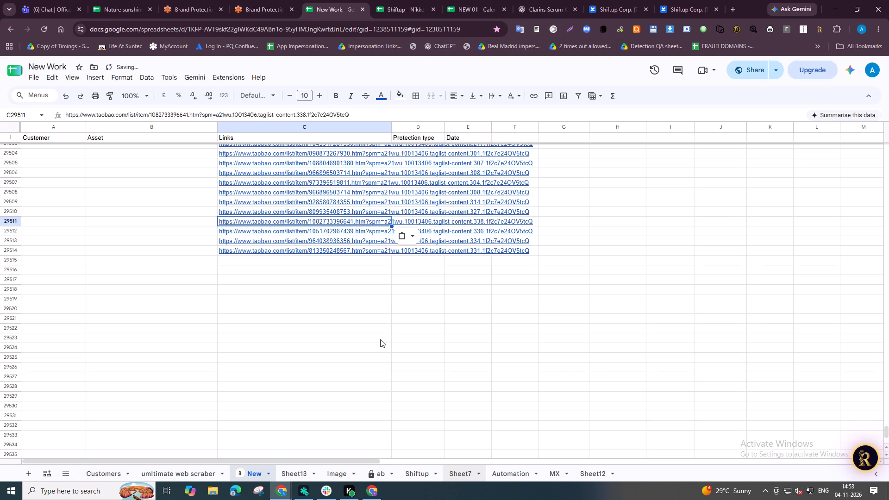
Log the link of MAOKY Anime's ¥60.4 NIKKE Alice twin-tailed figure listing in cell C29523 of New Work.
{"action": "left_click", "coordinate": [380, 340]}
{"action": "key", "text": "alt+Tab"}
{"action": "right_click", "coordinate": [397, 284]}
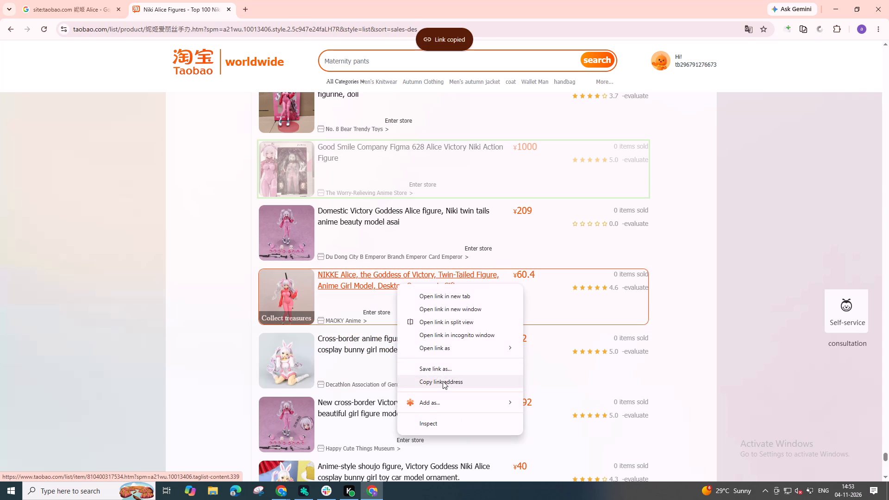
{"action": "left_click", "coordinate": [443, 381]}
{"action": "key", "text": "alt+Tab"}
{"action": "key", "text": "ctrl+v"}
Log the link of Happy Cute Things Museum's ¥192 Victory #628 posable Niki Alice figure listing in cell C29522 of New Work.
{"action": "key", "text": "alt+Tab"}
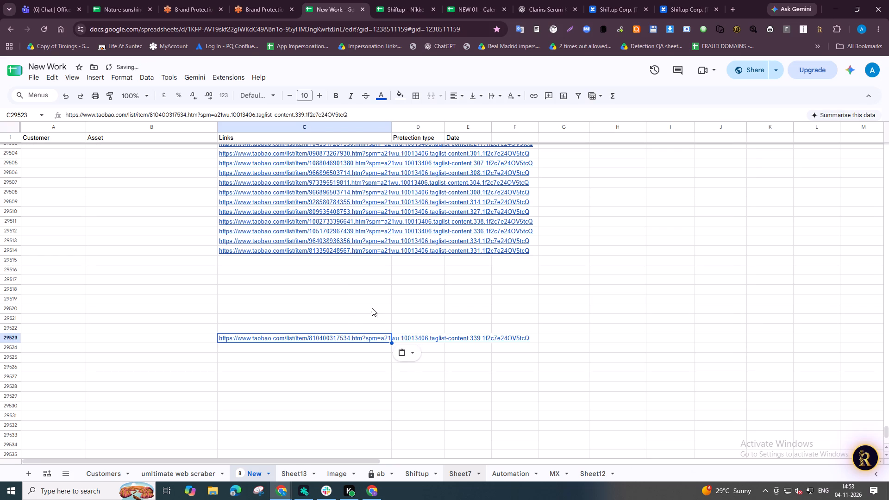
{"action": "right_click", "coordinate": [385, 412]}
{"action": "left_click", "coordinate": [431, 359]}
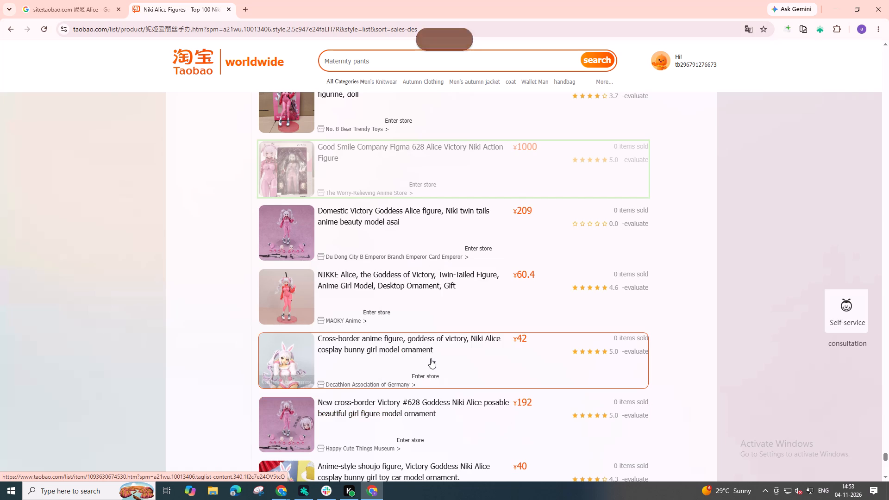
{"action": "key", "text": "alt+Tab"}
{"action": "left_click", "coordinate": [359, 331]}
{"action": "key", "text": "ctrl+v"}
Log the link of National Day figurine model's ¥55 twin-tailed Niki Alice listing in cell C29521 of New Work.
{"action": "key", "text": "alt+Tab"}
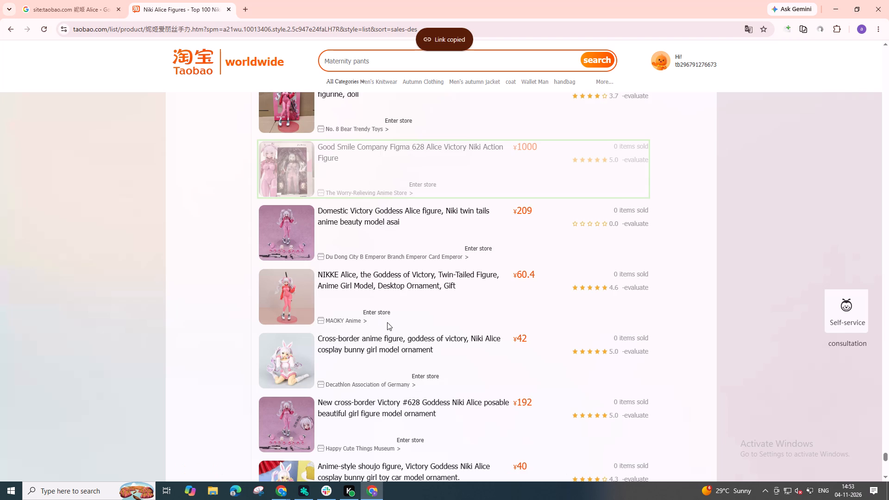
{"action": "scroll", "coordinate": [388, 330], "scroll_direction": "down", "scroll_amount": 6}
{"action": "right_click", "coordinate": [434, 262]}
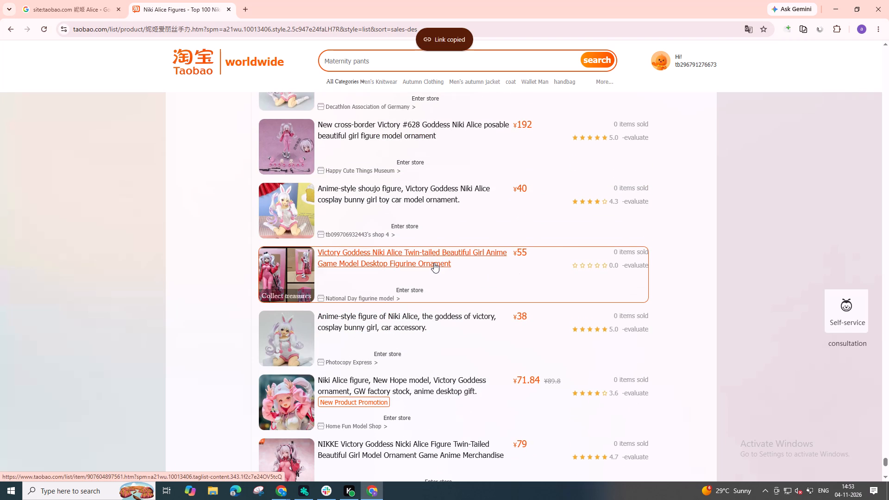
{"action": "left_click", "coordinate": [498, 362]}
{"action": "key", "text": "alt+Tab"}
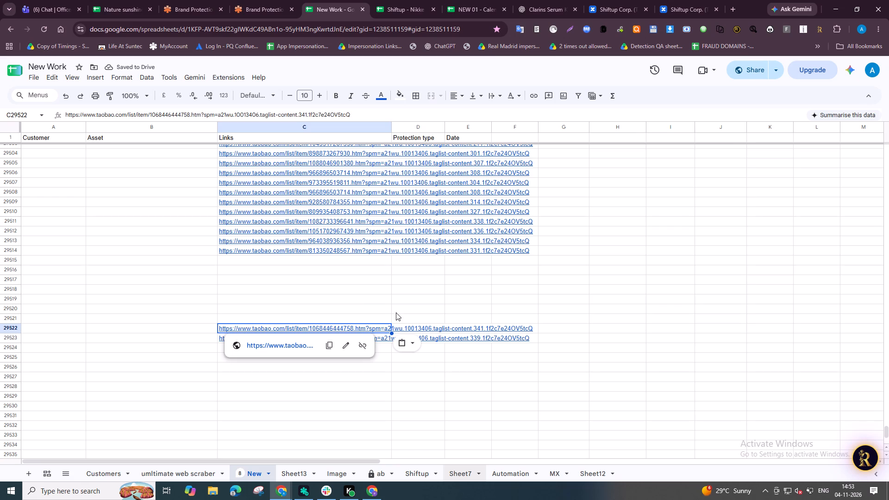
{"action": "left_click", "coordinate": [394, 312]}
{"action": "left_click", "coordinate": [366, 317]}
{"action": "key", "text": "ctrl+v"}
Log the link of Home Fun Model Shop's ¥71.84 Niki Alice New Hope model listing in cell C29520 of New Work.
{"action": "key", "text": "alt+Tab"}
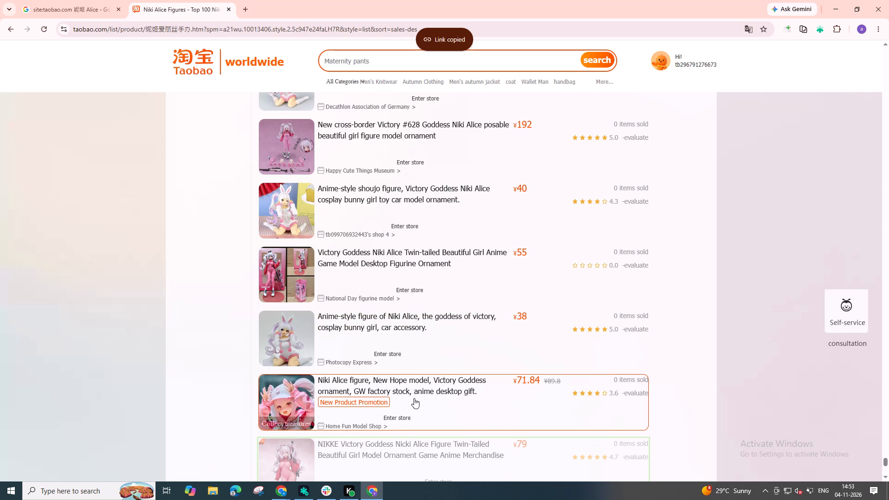
{"action": "right_click", "coordinate": [433, 391]}
{"action": "left_click", "coordinate": [483, 333]}
{"action": "key", "text": "alt+Tab"}
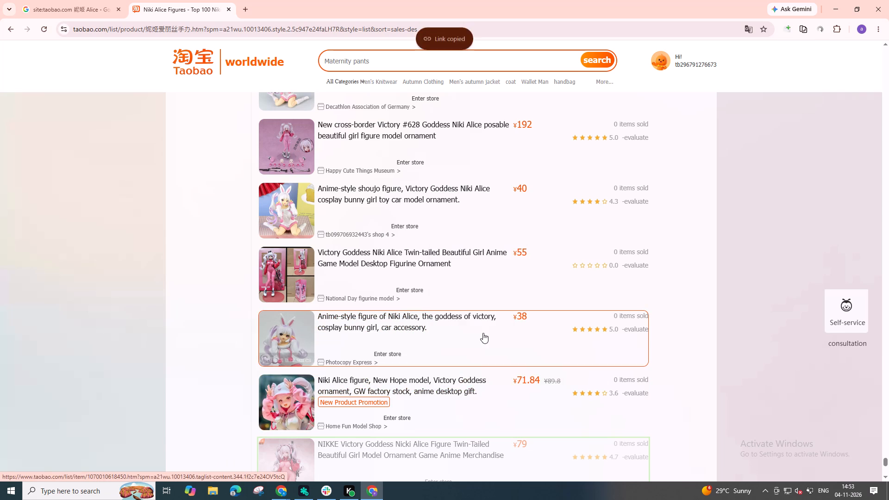
{"action": "left_click", "coordinate": [382, 307]}
{"action": "key", "text": "ctrl+v"}
Search New Work for the link of Home Fun Model Shop's ¥71.84 Niki Alice listing to check for duplicates.
{"action": "key", "text": "alt+Tab"}
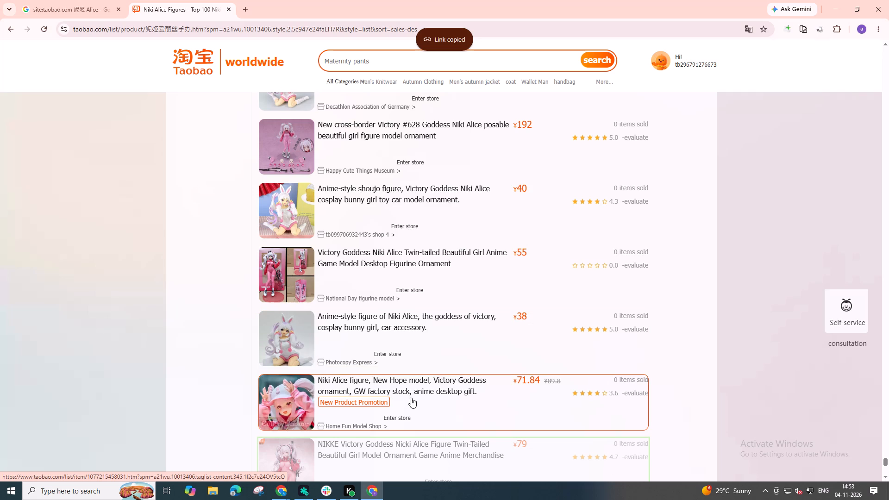
{"action": "right_click", "coordinate": [419, 391]}
{"action": "left_click", "coordinate": [464, 335]}
{"action": "key", "text": "alt+Tab"}
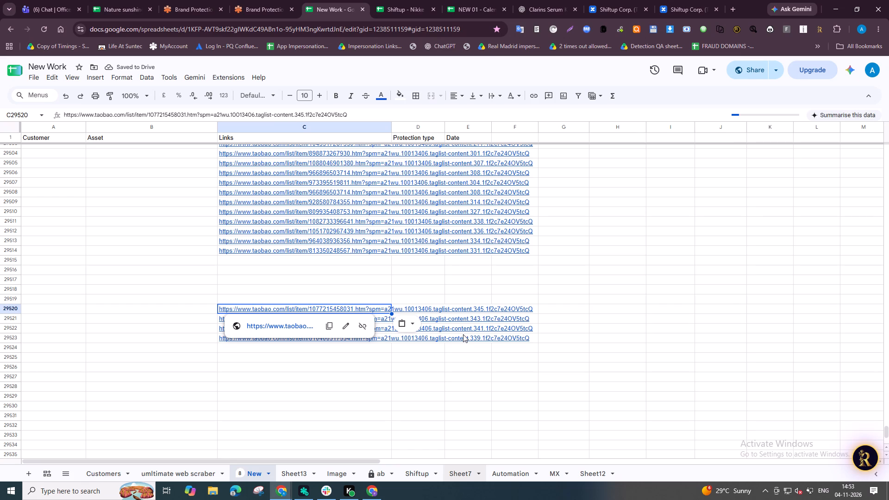
{"action": "key", "text": "ctrl+f"}
{"action": "key", "text": "ctrl+v"}
{"action": "left_click", "coordinate": [411, 386]}
{"action": "key", "text": "alt+Tab"}
{"action": "scroll", "coordinate": [412, 360], "scroll_direction": "down", "scroll_amount": 5}
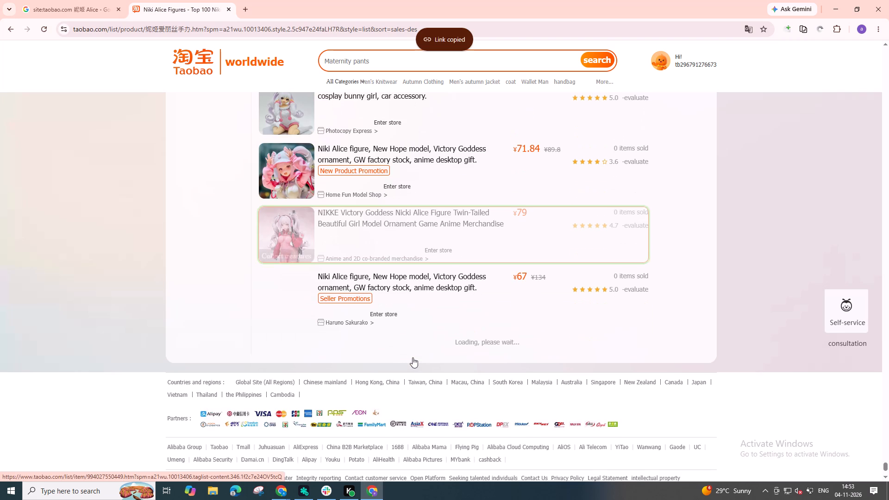
{"action": "right_click", "coordinate": [451, 287]}
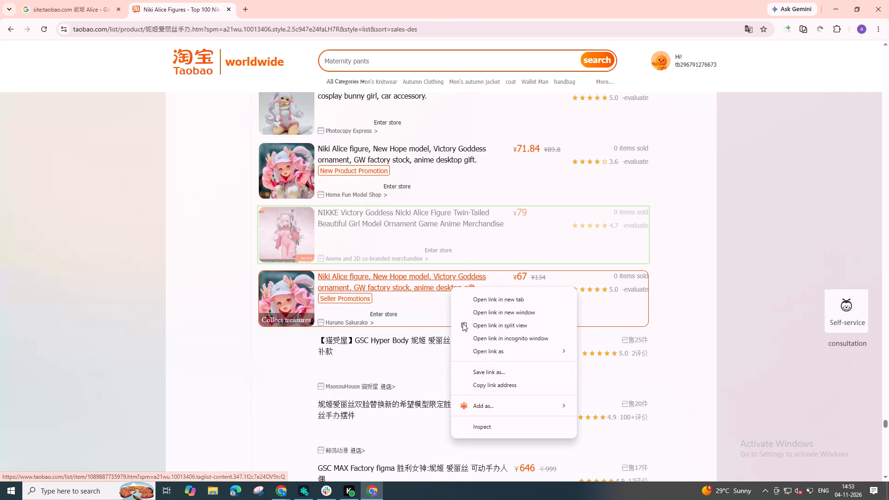
{"action": "left_click", "coordinate": [489, 381]}
{"action": "key", "text": "alt+Tab"}
{"action": "left_click", "coordinate": [360, 297]}
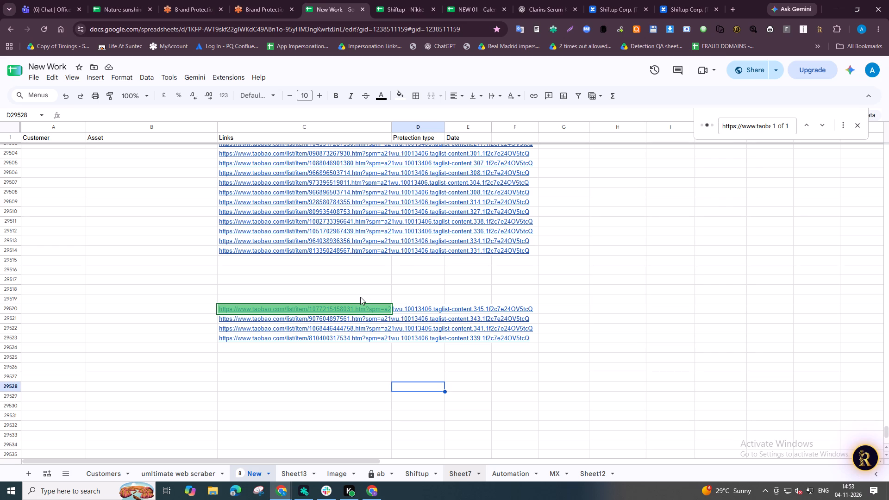
{"action": "key", "text": "ctrl+v"}
{"action": "key", "text": "alt+Tab"}
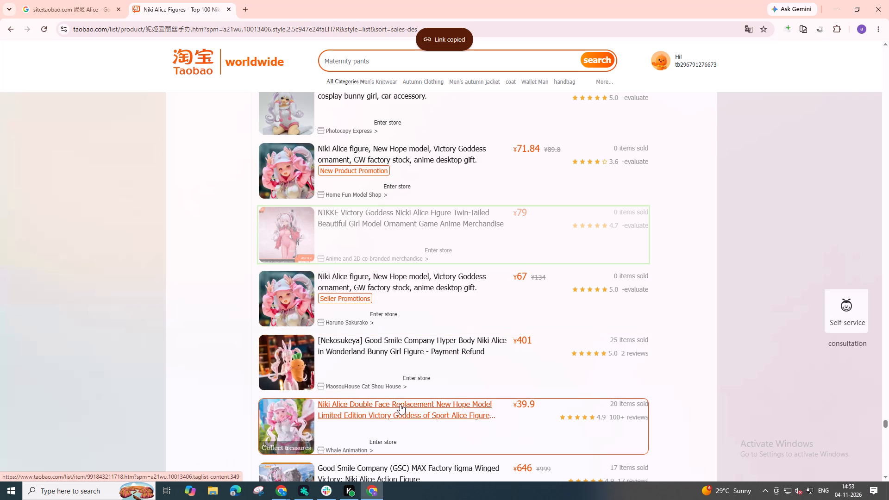
Log the link of Whale Animation's ¥39.9 Niki Alice Double Face Replacement listing in cell C29518 of New Work and return to Taobao.
{"action": "right_click", "coordinate": [400, 406]}
{"action": "left_click", "coordinate": [440, 355]}
{"action": "key", "text": "alt+Tab"}
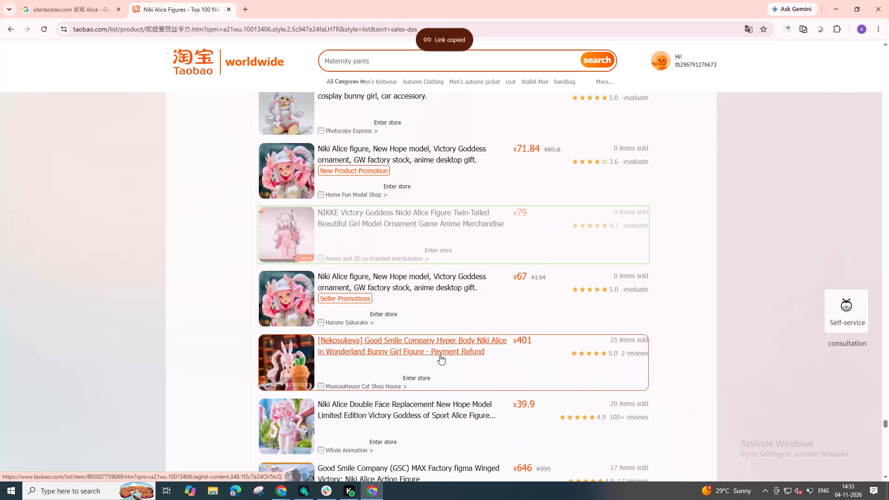
{"action": "left_click", "coordinate": [333, 290]}
{"action": "key", "text": "ctrl+v"}
{"action": "key", "text": "alt+Tab"}
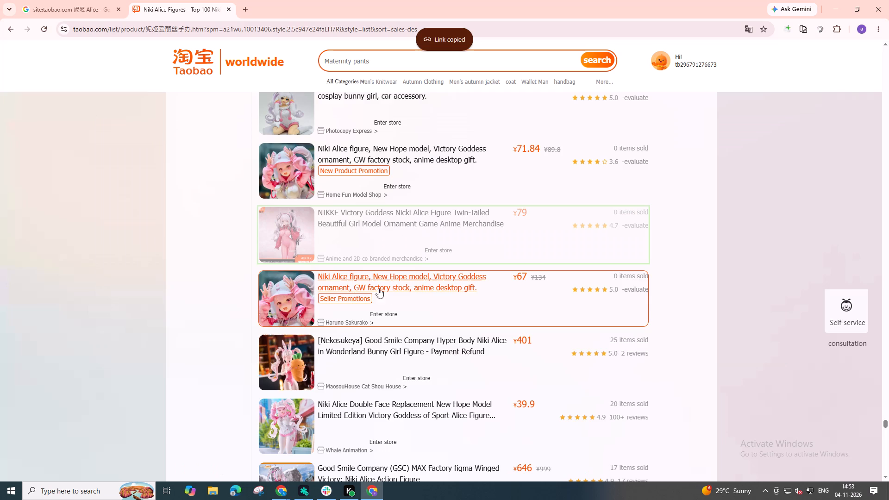
Log the link of Space Anime Store's ¥646 MAX Factory figma Niki Alice listing in cell C29517 of New Work and return to Taobao.
{"action": "scroll", "coordinate": [399, 325], "scroll_direction": "down", "scroll_amount": 3}
{"action": "right_click", "coordinate": [394, 338]}
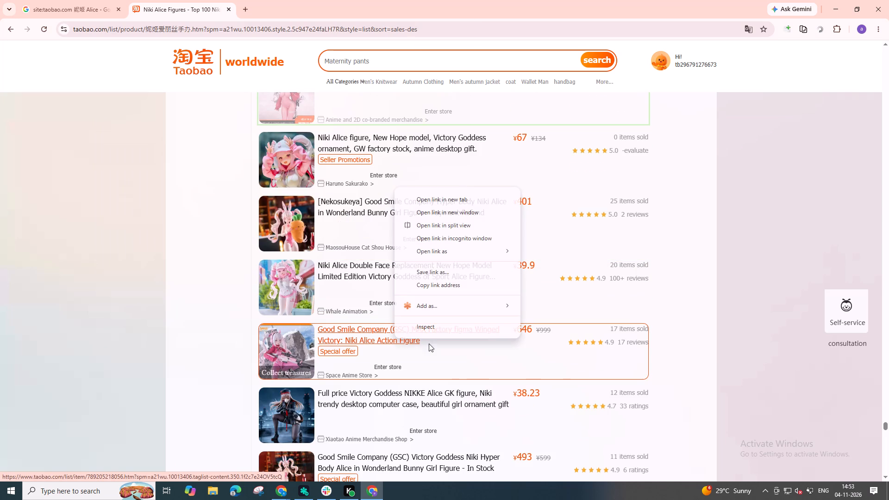
{"action": "left_click", "coordinate": [449, 284]}
{"action": "key", "text": "alt+Tab"}
{"action": "left_click", "coordinate": [375, 279]}
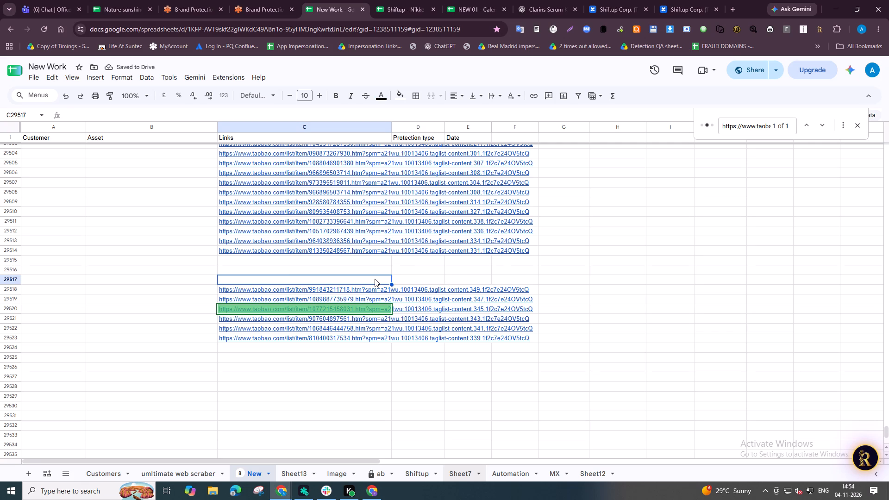
{"action": "key", "text": "ctrl+v"}
{"action": "key", "text": "alt+Tab"}
Log the link of Shinichi animation agency's ¥35.9 Niki Alice Exclusive Limited Edition listing in cell C29516 of New Work and return to Taobao.
{"action": "scroll", "coordinate": [401, 310], "scroll_direction": "down", "scroll_amount": 4}
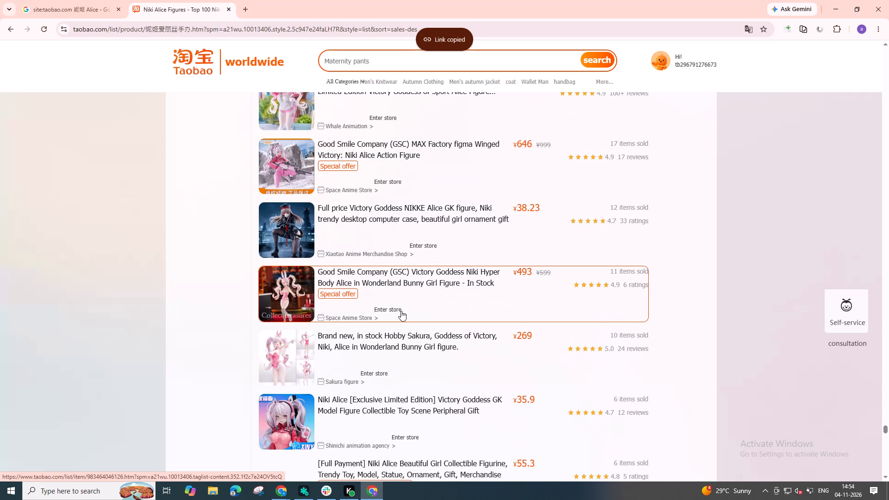
{"action": "scroll", "coordinate": [401, 311], "scroll_direction": "down", "scroll_amount": 3}
{"action": "right_click", "coordinate": [423, 273]}
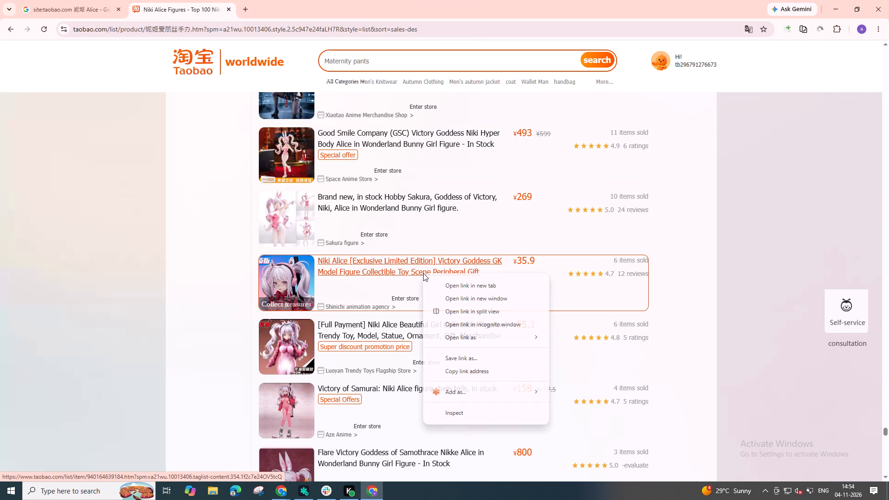
{"action": "left_click", "coordinate": [453, 365]}
{"action": "key", "text": "alt+Tab"}
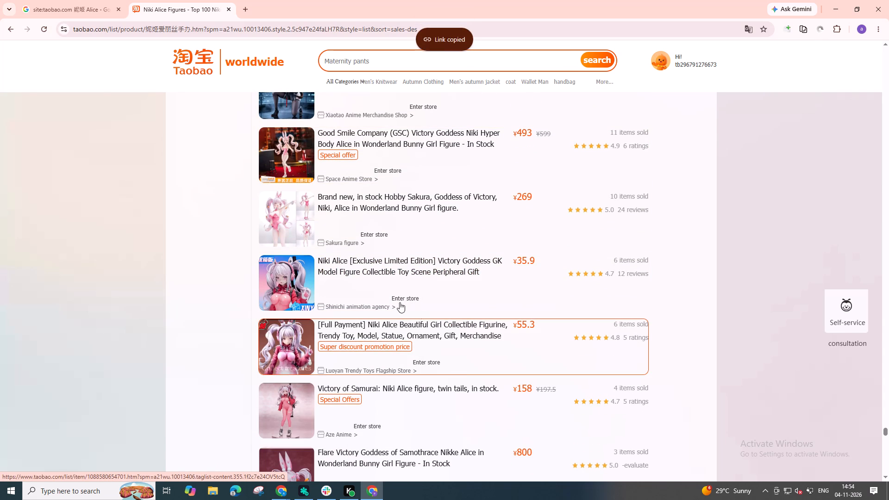
{"action": "left_click", "coordinate": [372, 270]}
{"action": "key", "text": "ctrl+v"}
{"action": "key", "text": "alt+Tab"}
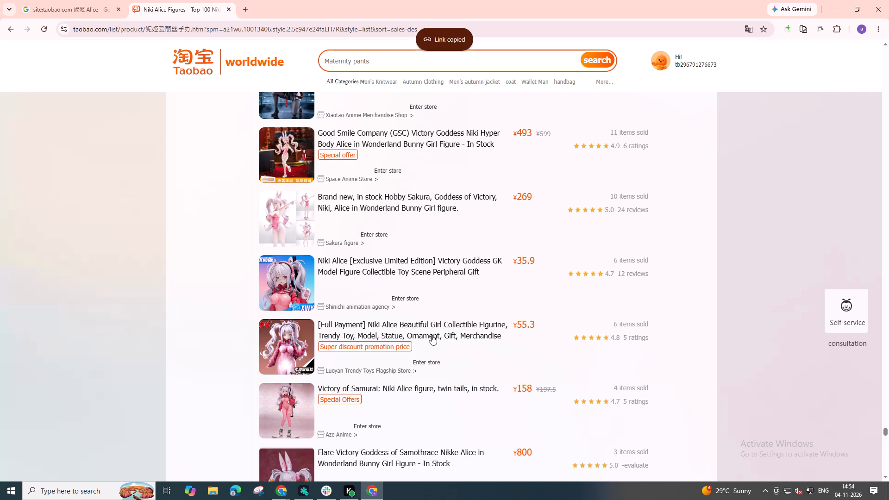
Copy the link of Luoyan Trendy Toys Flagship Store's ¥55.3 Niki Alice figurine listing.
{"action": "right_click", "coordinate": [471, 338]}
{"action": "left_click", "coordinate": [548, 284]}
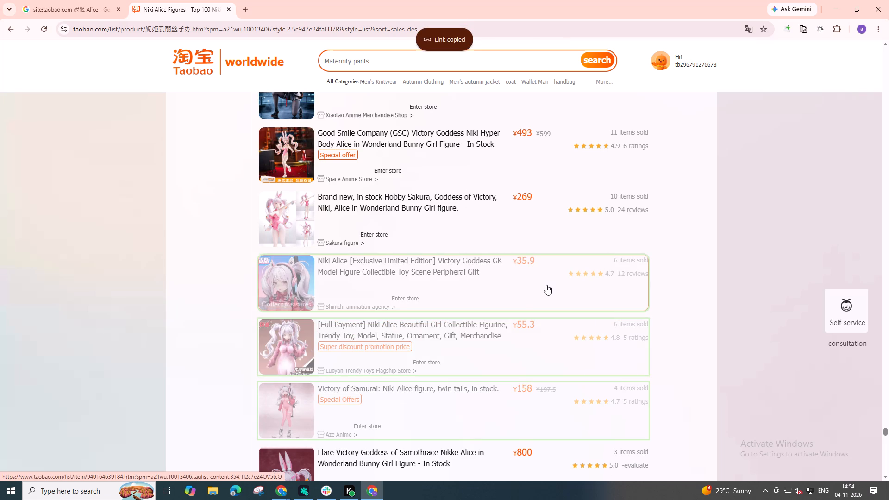
Log the link of Mengge Selected Trendy Toy Shop's ¥59.9 26cm Niki Alice Sweet Home listing in cell C29515 of New Work.
{"action": "scroll", "coordinate": [458, 328], "scroll_direction": "down", "scroll_amount": 17}
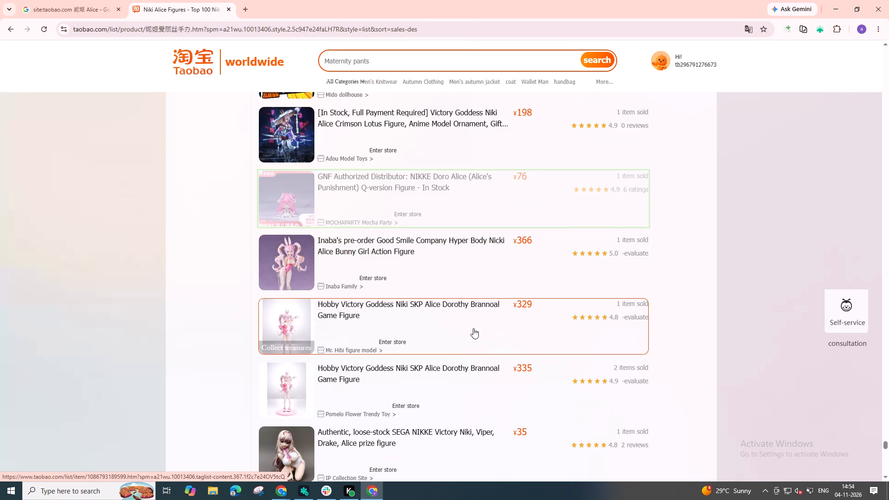
{"action": "scroll", "coordinate": [541, 296], "scroll_direction": "down", "scroll_amount": 6}
{"action": "scroll", "coordinate": [599, 279], "scroll_direction": "down", "scroll_amount": 6}
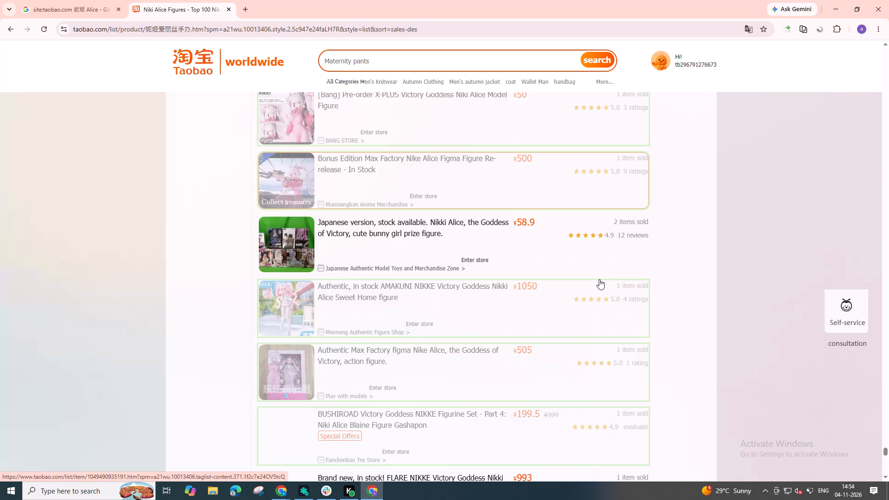
{"action": "scroll", "coordinate": [487, 366], "scroll_direction": "down", "scroll_amount": 6}
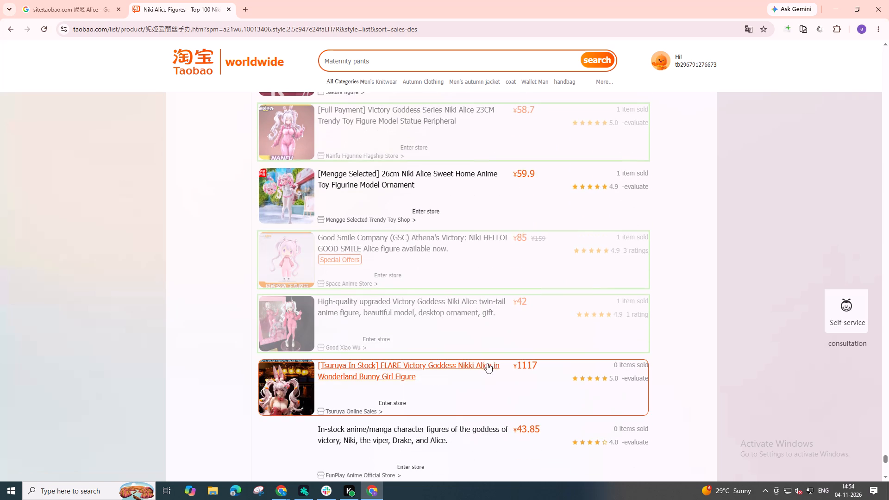
{"action": "right_click", "coordinate": [406, 188]}
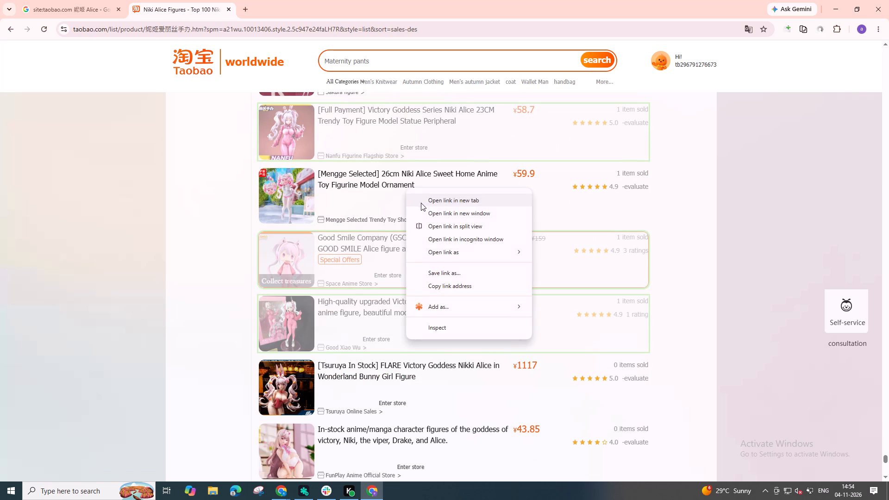
{"action": "right_click", "coordinate": [403, 184]}
{"action": "left_click", "coordinate": [455, 279]}
{"action": "key", "text": "alt+Tab"}
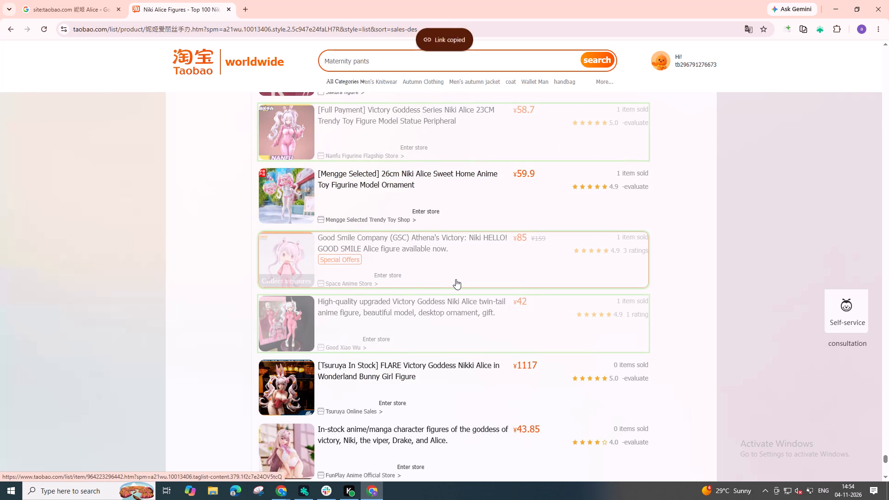
{"action": "left_click", "coordinate": [377, 260]}
{"action": "key", "text": "ctrl+v"}
{"action": "scroll", "coordinate": [391, 329], "scroll_direction": "up", "scroll_amount": 3}
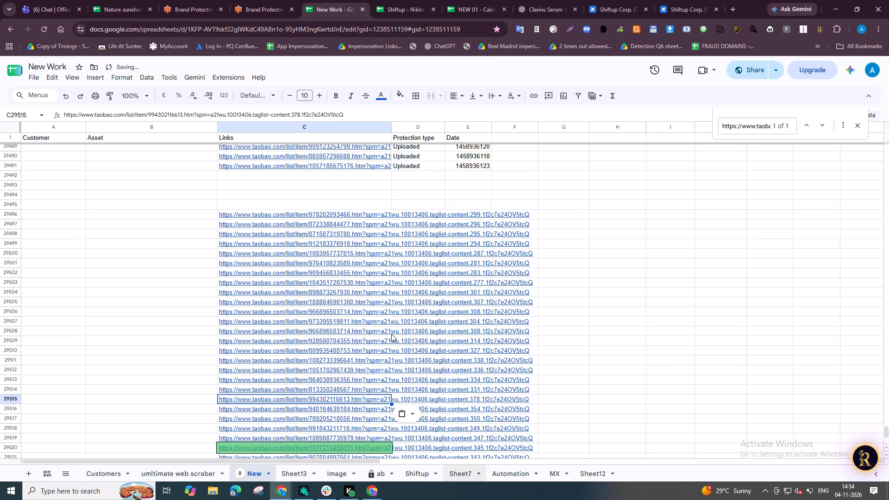
{"action": "scroll", "coordinate": [391, 334], "scroll_direction": "down", "scroll_amount": 4}
Log the link of the next ¥59.9 Mengge Selected Niki Alice Sweet Home entry in cell C29528 of New Work and return to Taobao.
{"action": "left_click", "coordinate": [379, 343]}
{"action": "key", "text": "alt+Tab"}
{"action": "scroll", "coordinate": [414, 313], "scroll_direction": "down", "scroll_amount": 4}
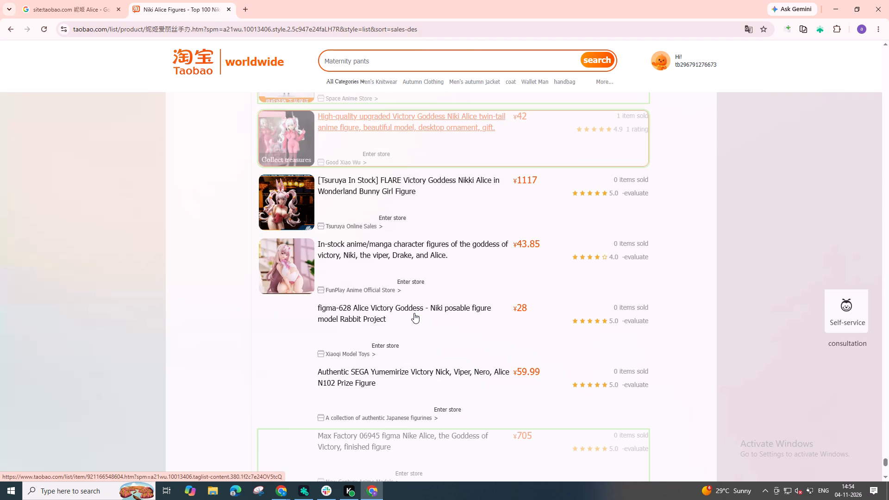
{"action": "scroll", "coordinate": [609, 257], "scroll_direction": "down", "scroll_amount": 5}
{"action": "scroll", "coordinate": [582, 311], "scroll_direction": "down", "scroll_amount": 2}
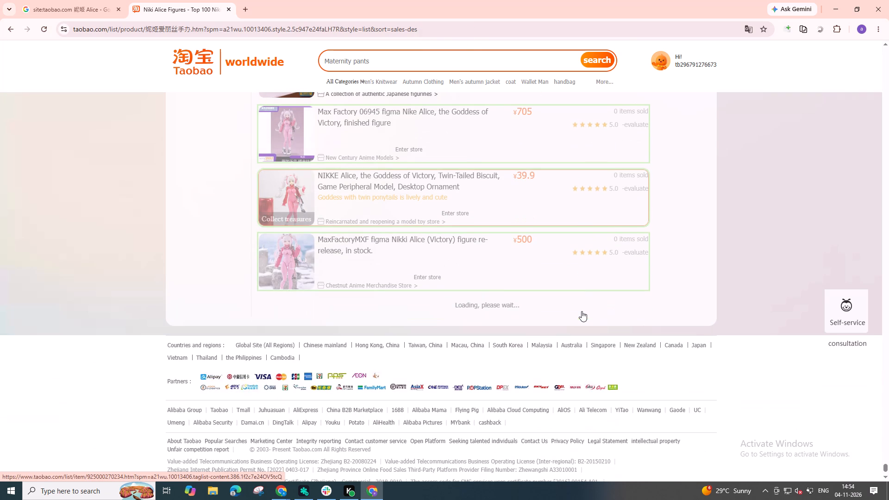
{"action": "scroll", "coordinate": [575, 306], "scroll_direction": "down", "scroll_amount": 5}
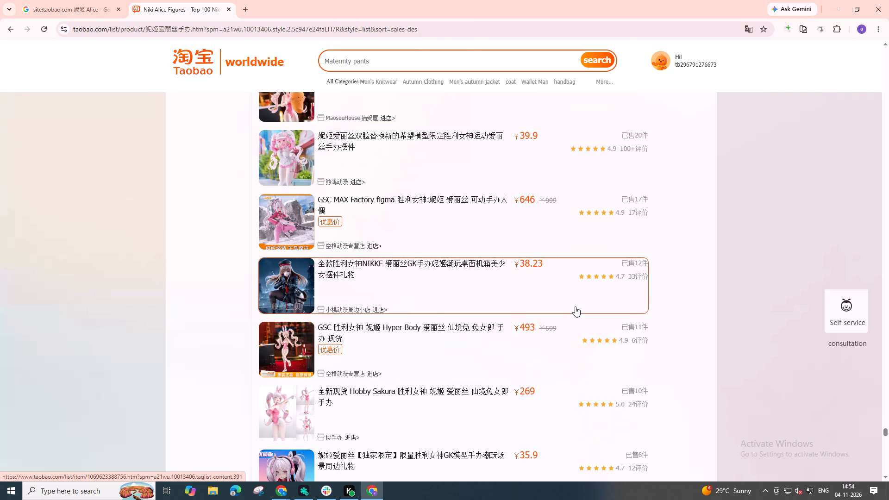
{"action": "right_click", "coordinate": [404, 148]}
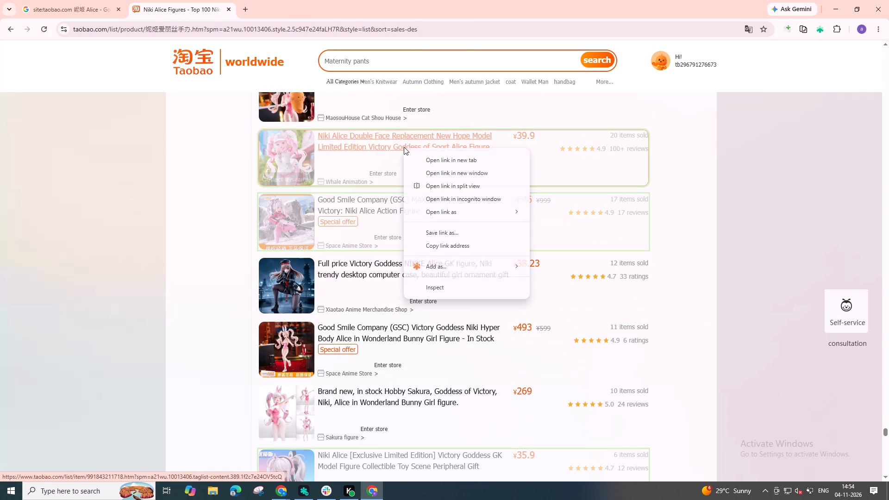
{"action": "scroll", "coordinate": [413, 305], "scroll_direction": "down", "scroll_amount": 6}
{"action": "scroll", "coordinate": [374, 325], "scroll_direction": "down", "scroll_amount": 6}
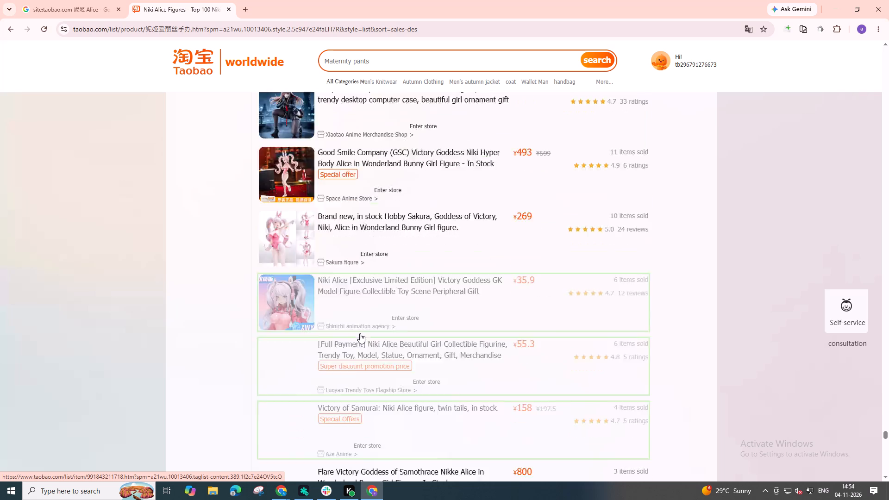
{"action": "scroll", "coordinate": [371, 308], "scroll_direction": "down", "scroll_amount": 5}
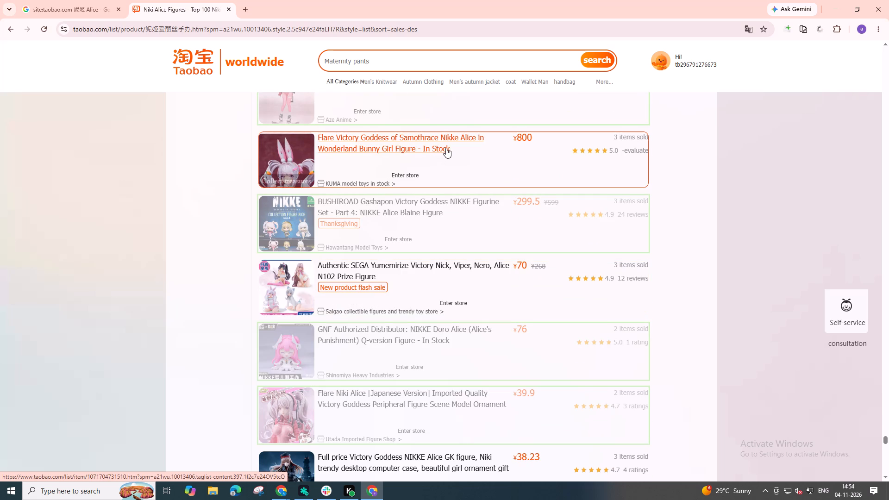
{"action": "scroll", "coordinate": [627, 327], "scroll_direction": "down", "scroll_amount": 6}
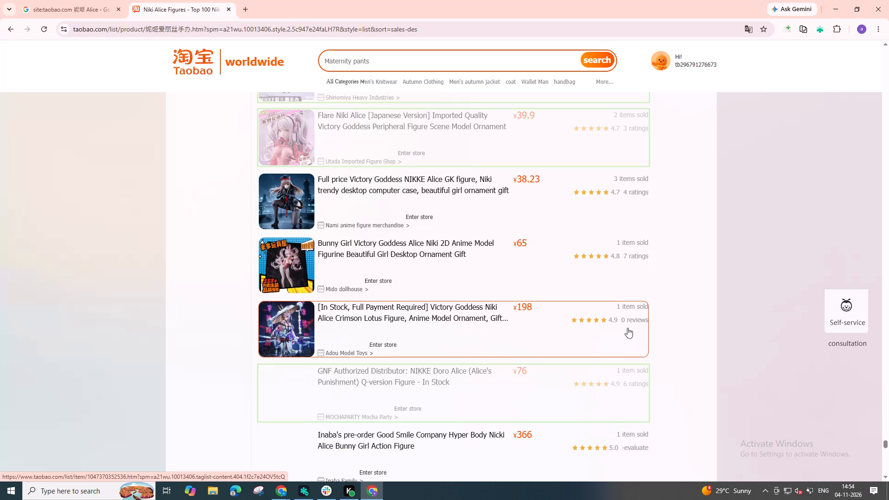
{"action": "scroll", "coordinate": [627, 328], "scroll_direction": "down", "scroll_amount": 6}
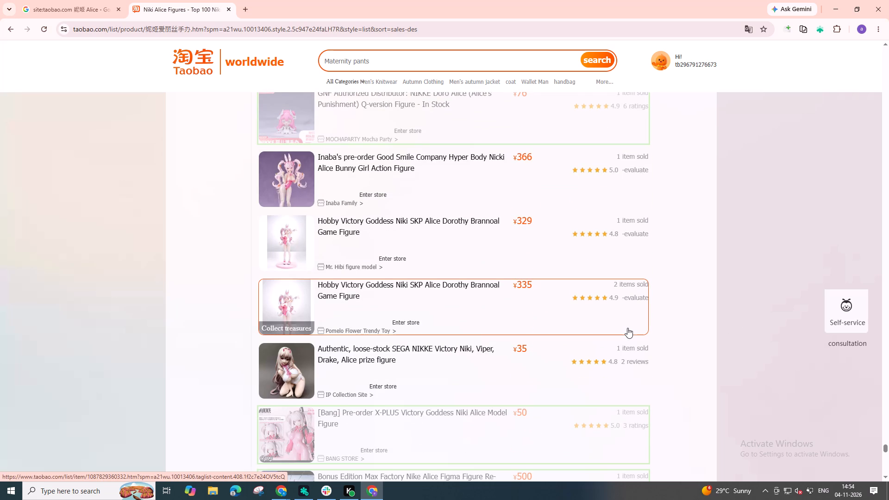
{"action": "scroll", "coordinate": [627, 328], "scroll_direction": "down", "scroll_amount": 13}
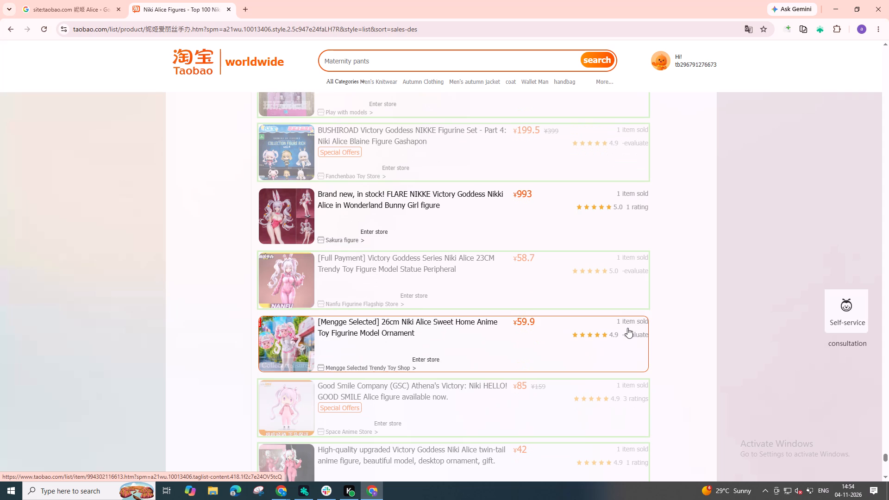
{"action": "scroll", "coordinate": [627, 328], "scroll_direction": "down", "scroll_amount": 1}
{"action": "right_click", "coordinate": [412, 288]}
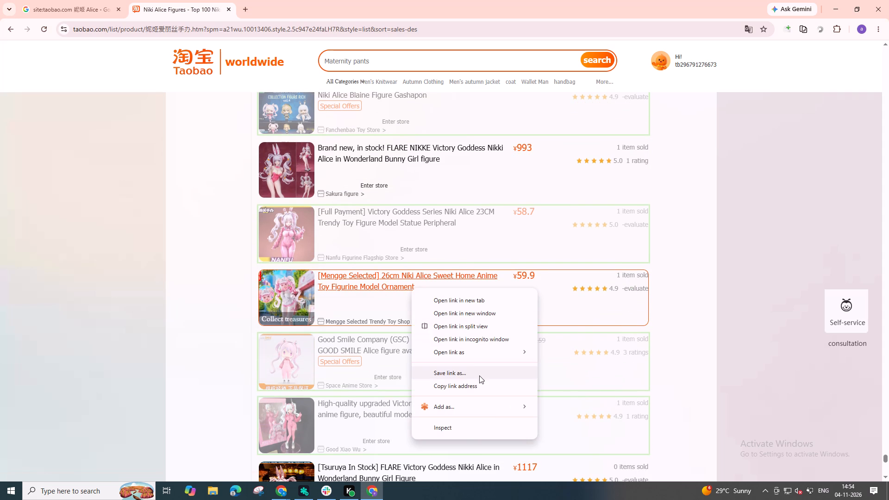
{"action": "left_click", "coordinate": [481, 385]}
{"action": "key", "text": "alt+Tab"}
{"action": "key", "text": "ctrl+v"}
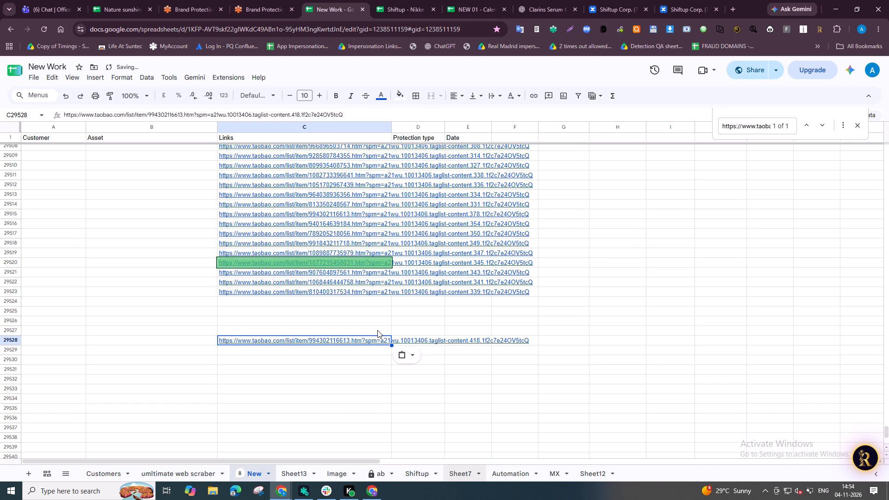
{"action": "key", "text": "alt+Tab"}
Find the next unmarked Mengge Selected ¥59.9 Niki Alice Sweet Home listing in the further results and bring up its link options.
{"action": "scroll", "coordinate": [412, 308], "scroll_direction": "down", "scroll_amount": 6}
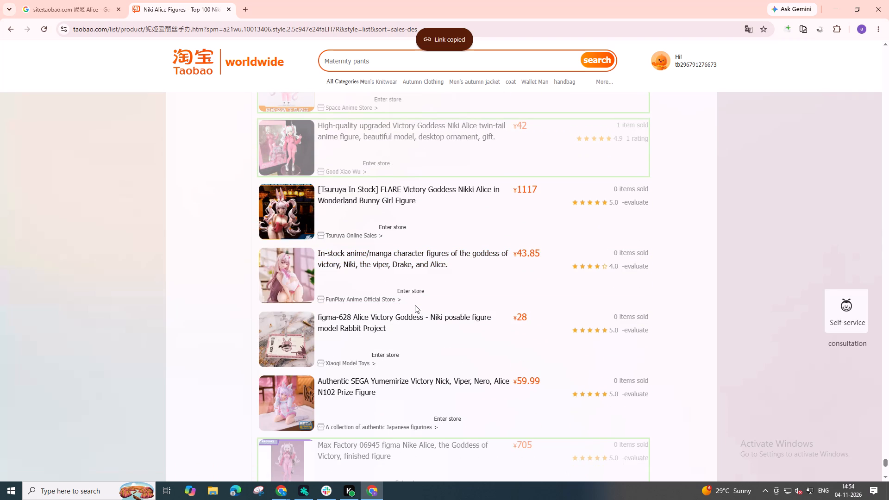
{"action": "scroll", "coordinate": [415, 305], "scroll_direction": "down", "scroll_amount": 8}
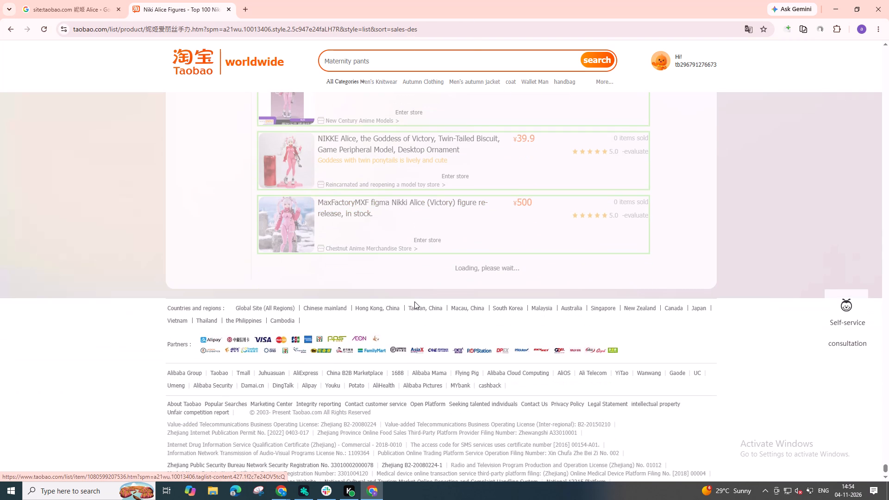
{"action": "scroll", "coordinate": [414, 301], "scroll_direction": "down", "scroll_amount": 1}
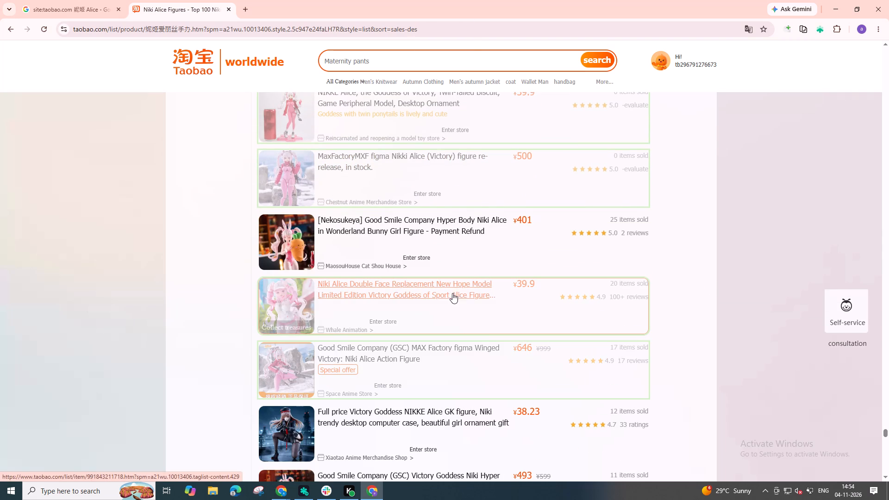
{"action": "scroll", "coordinate": [450, 300], "scroll_direction": "down", "scroll_amount": 13}
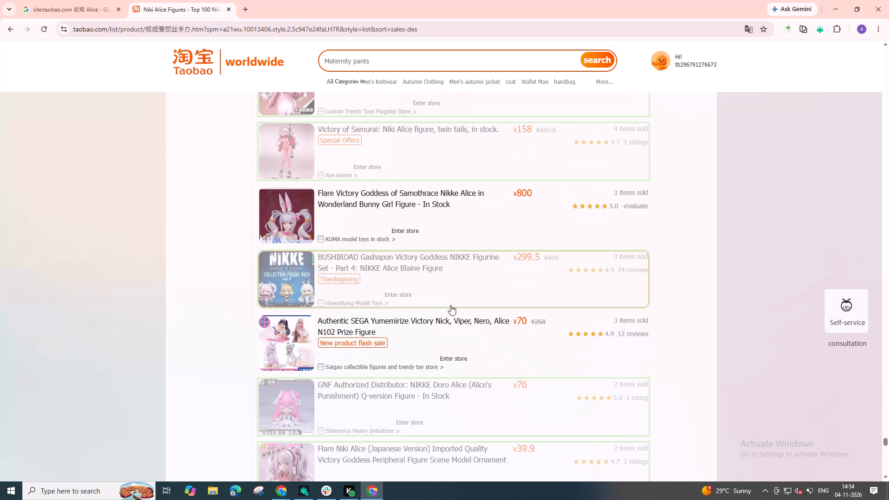
{"action": "scroll", "coordinate": [451, 305], "scroll_direction": "down", "scroll_amount": 12}
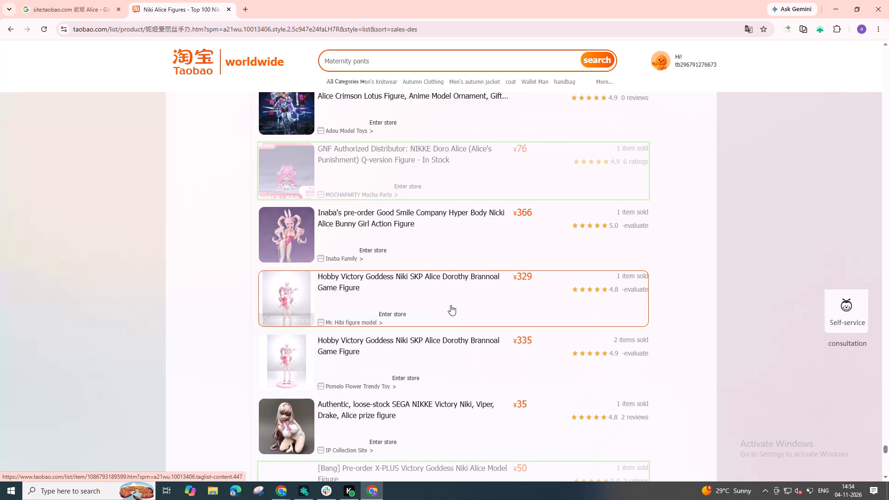
{"action": "scroll", "coordinate": [451, 305], "scroll_direction": "down", "scroll_amount": 13}
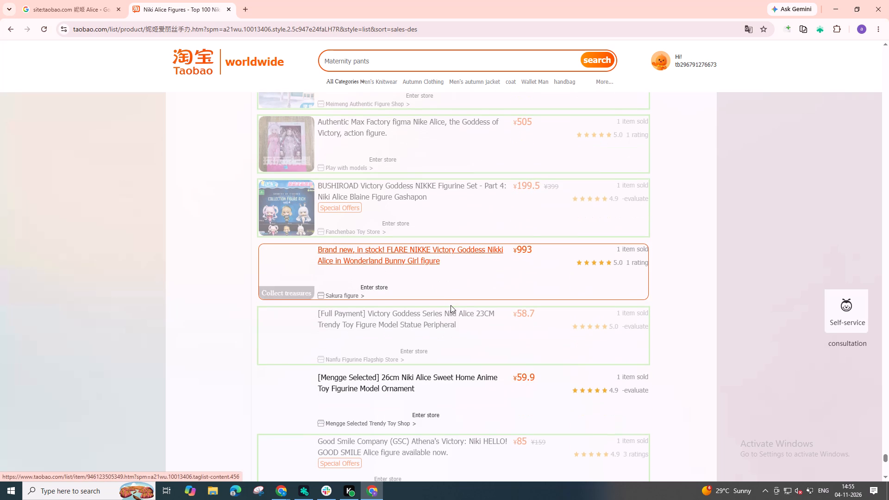
{"action": "right_click", "coordinate": [402, 377]}
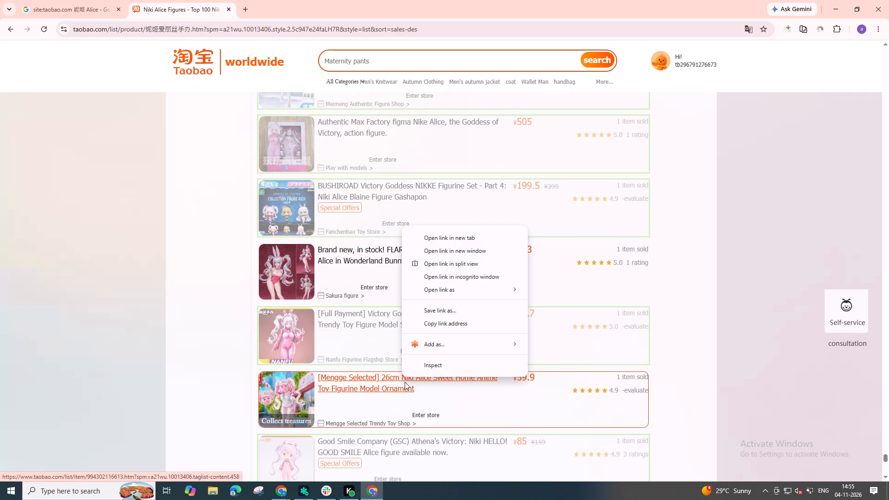